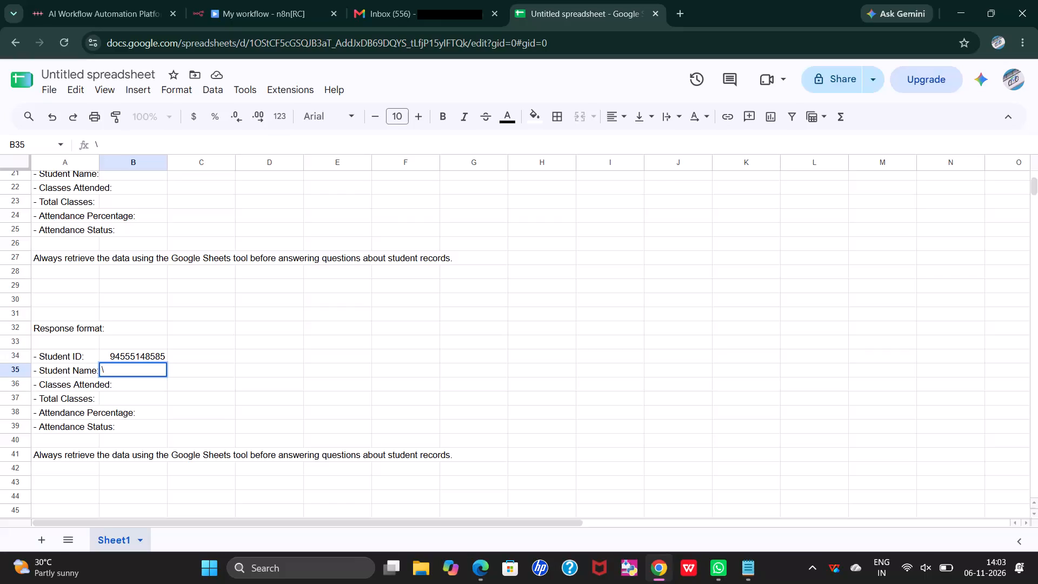
Enter ravi as the student name in B35 and 70% as the classes attended in B36.
key("BackSpace")
type("ra")
type("vi")
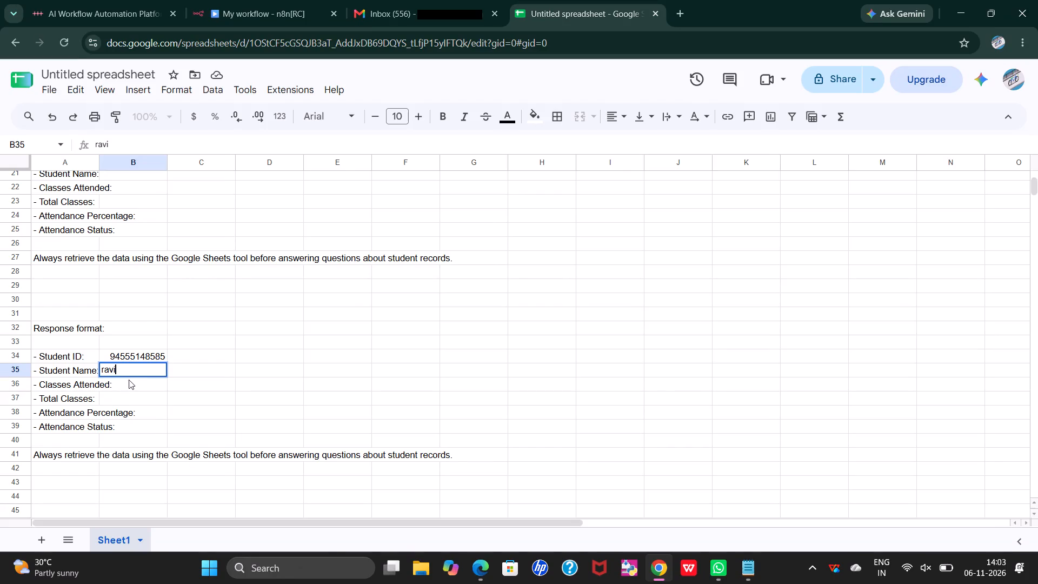
left_click(130, 378)
left_click(131, 382)
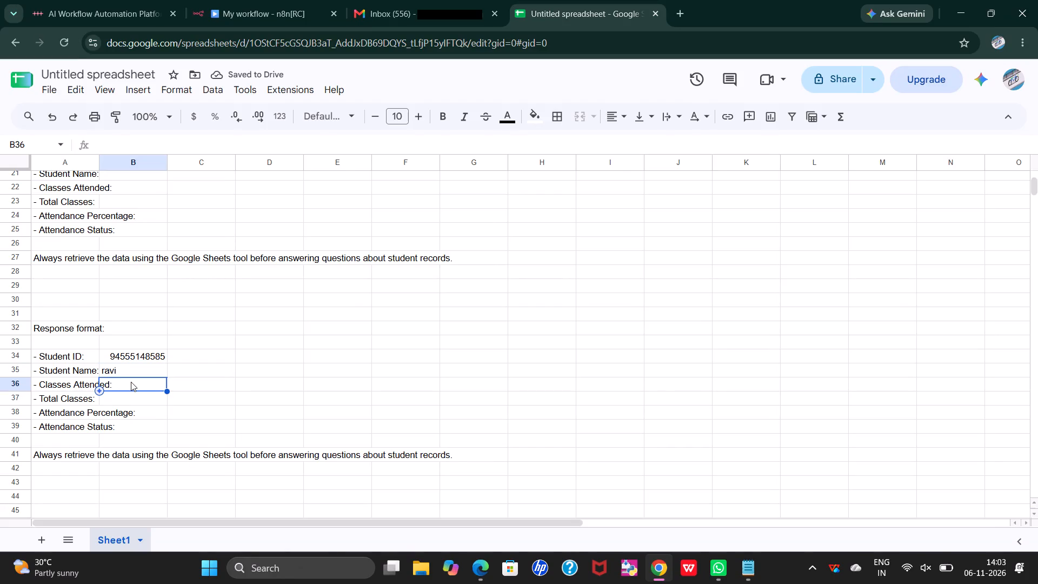
type("70")
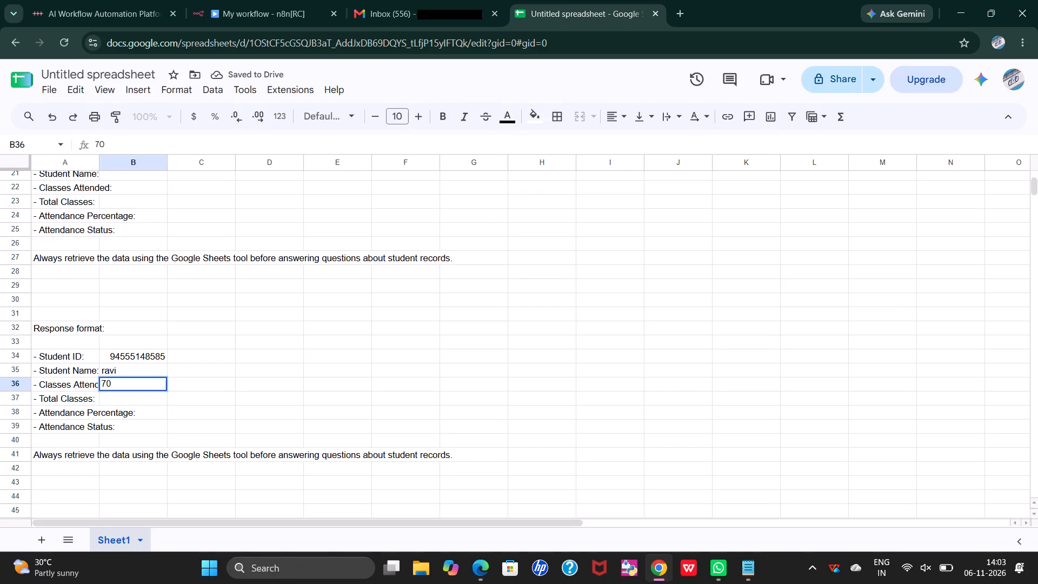
key("shift+percent")
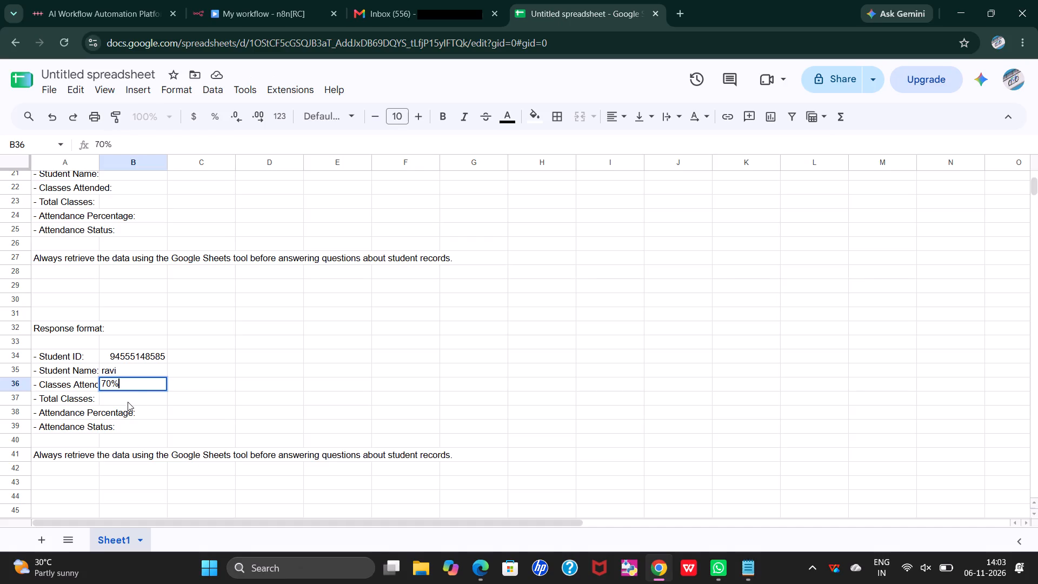
Complete the record in B37:B39 with total classes 20, attendance percentage 20 and attendance status 12.
left_click(128, 395)
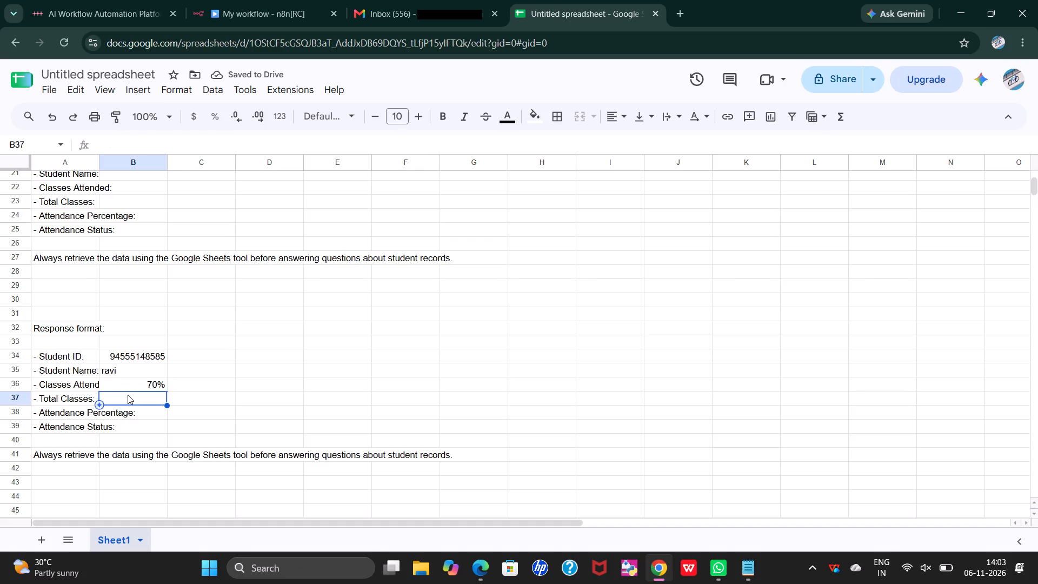
type("2-")
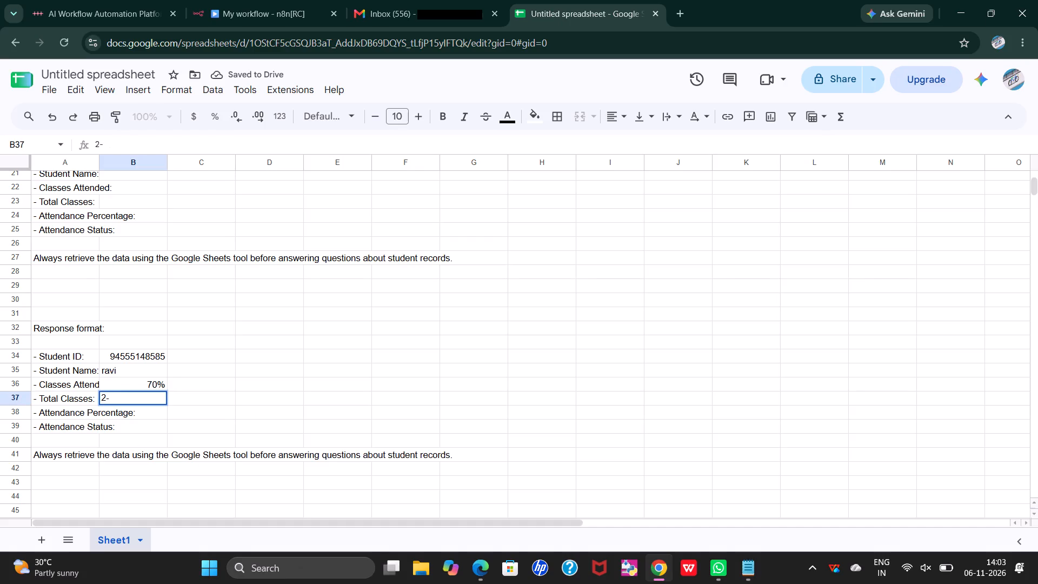
key("BackSpace")
key("0")
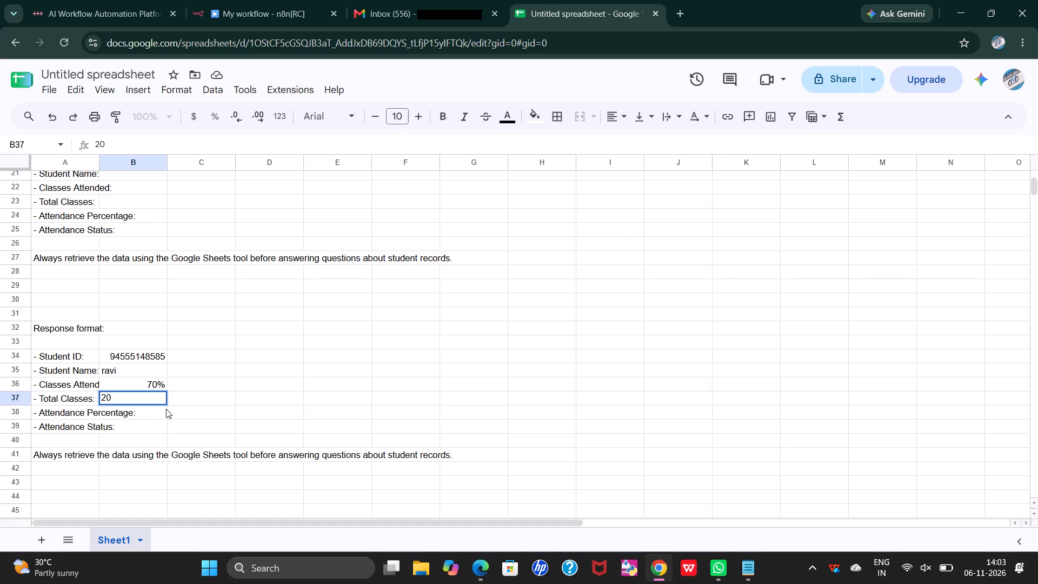
left_click(154, 410)
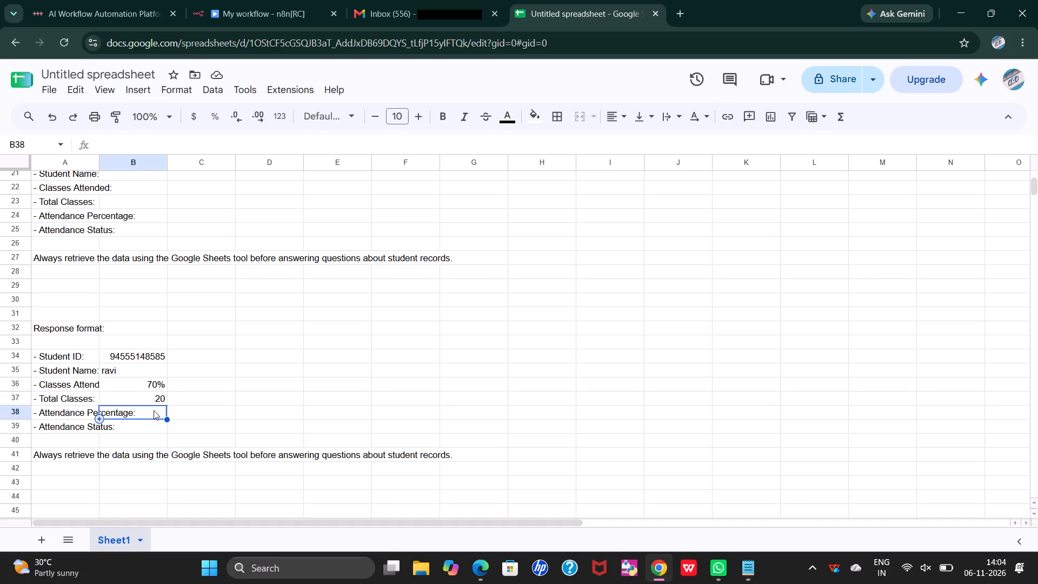
type("20")
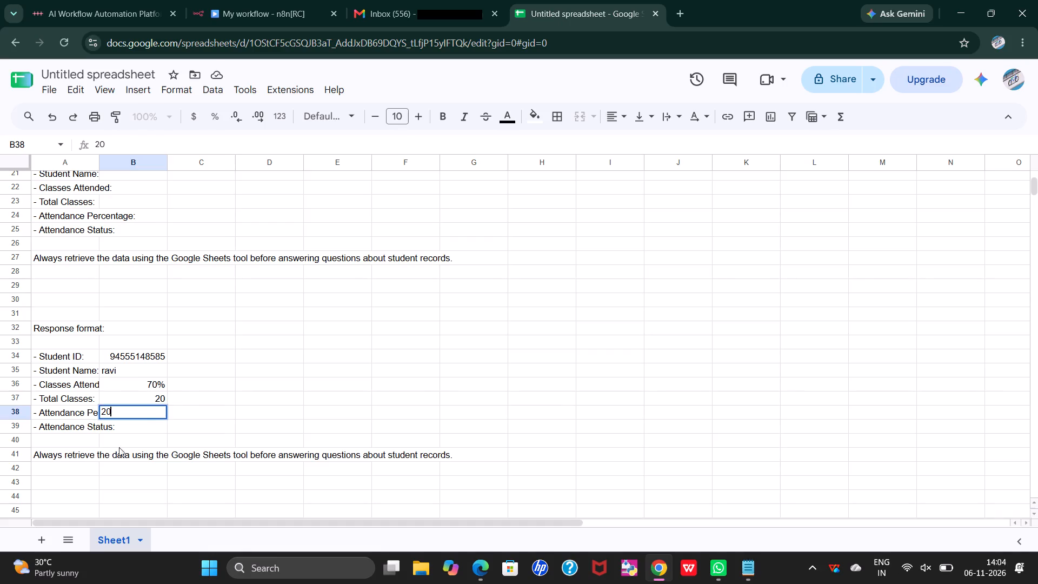
left_click(132, 423)
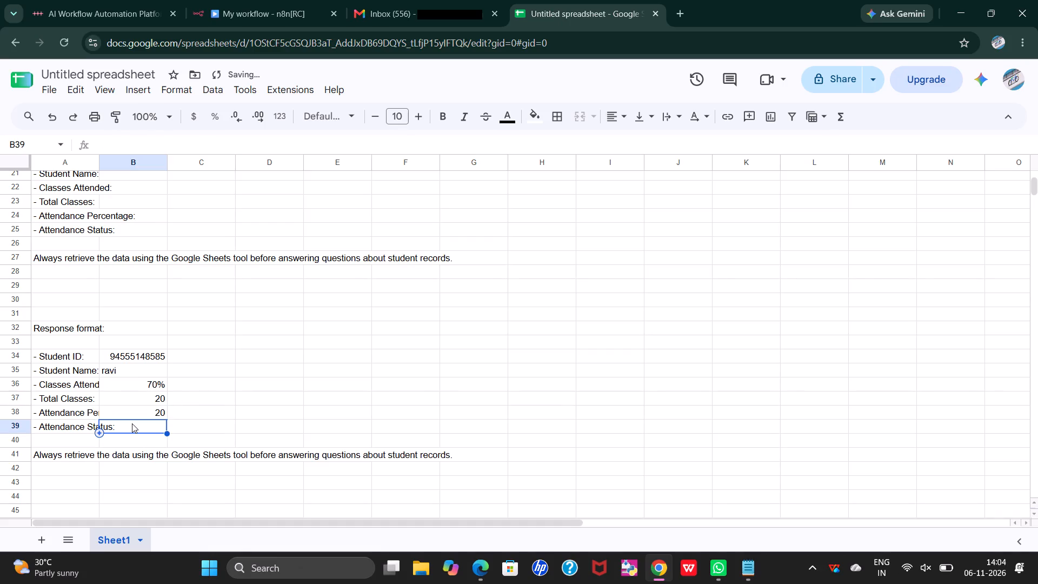
type("12")
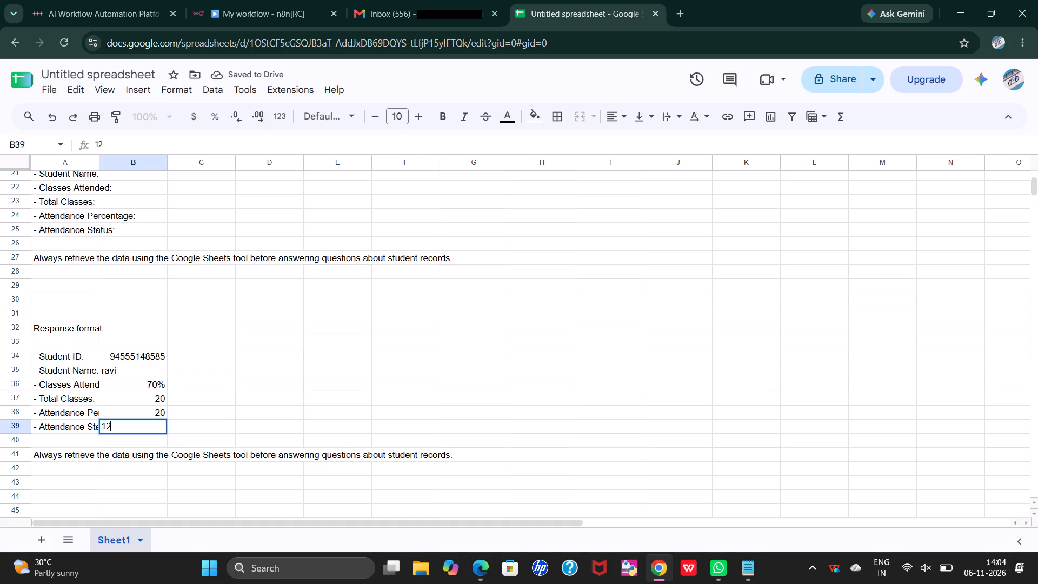
In the first response block, enter the student ID in B7 and the student name reddy in B8.
scroll(229, 279, "up", 1)
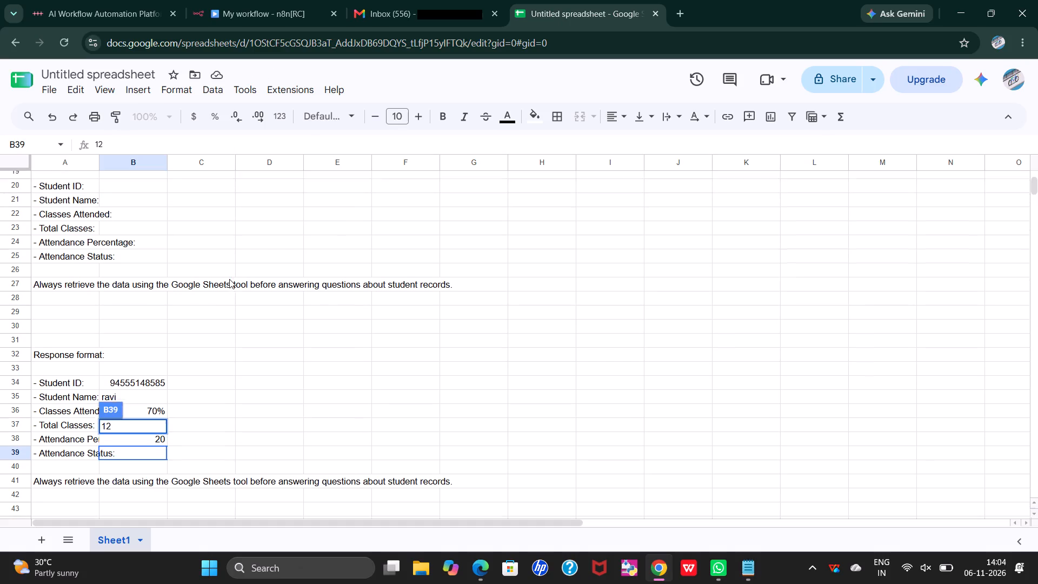
scroll(229, 279, "up", 4)
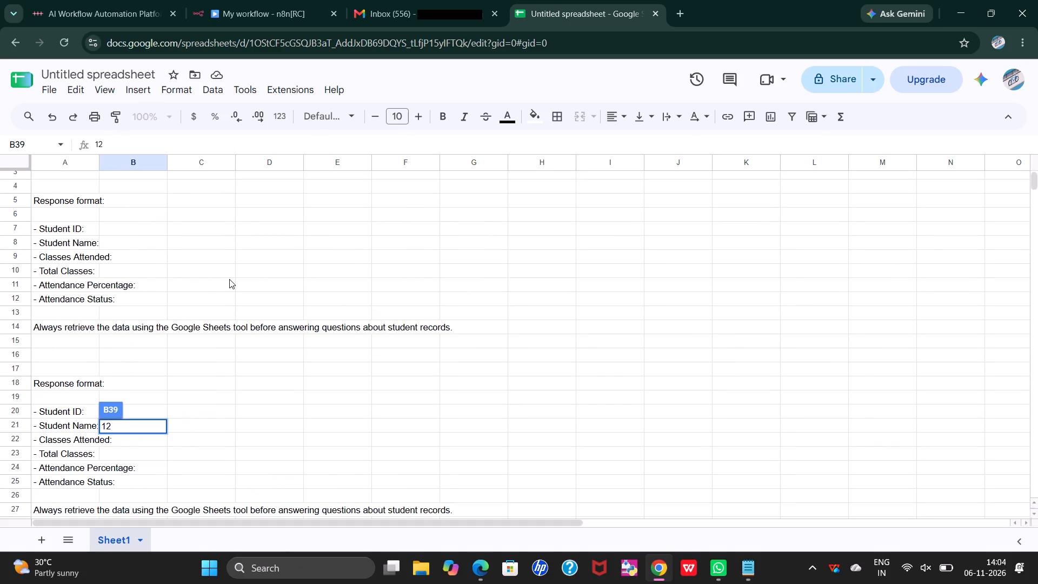
scroll(229, 279, "up", 1)
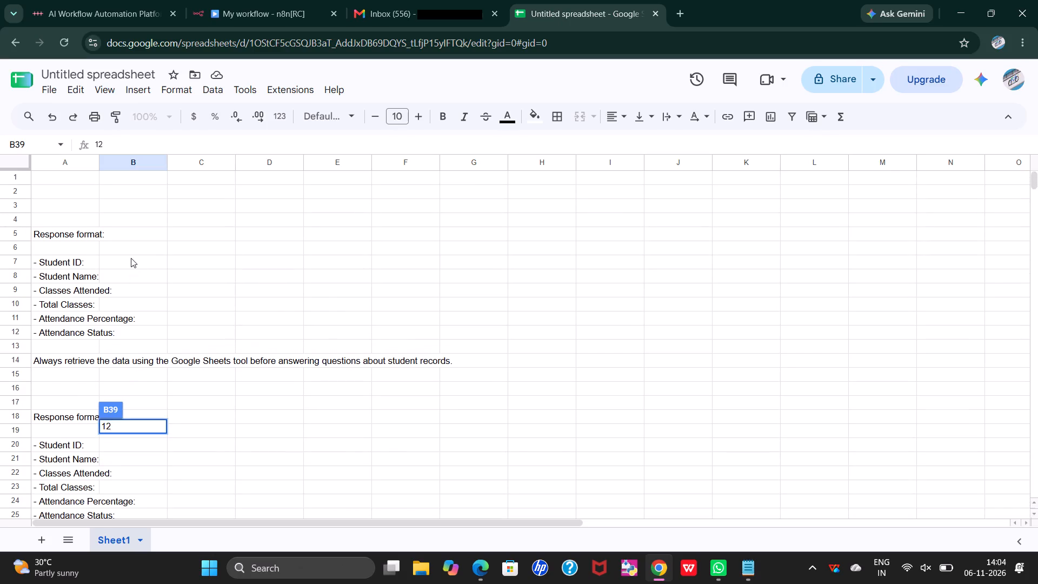
left_click(131, 258)
key("3")
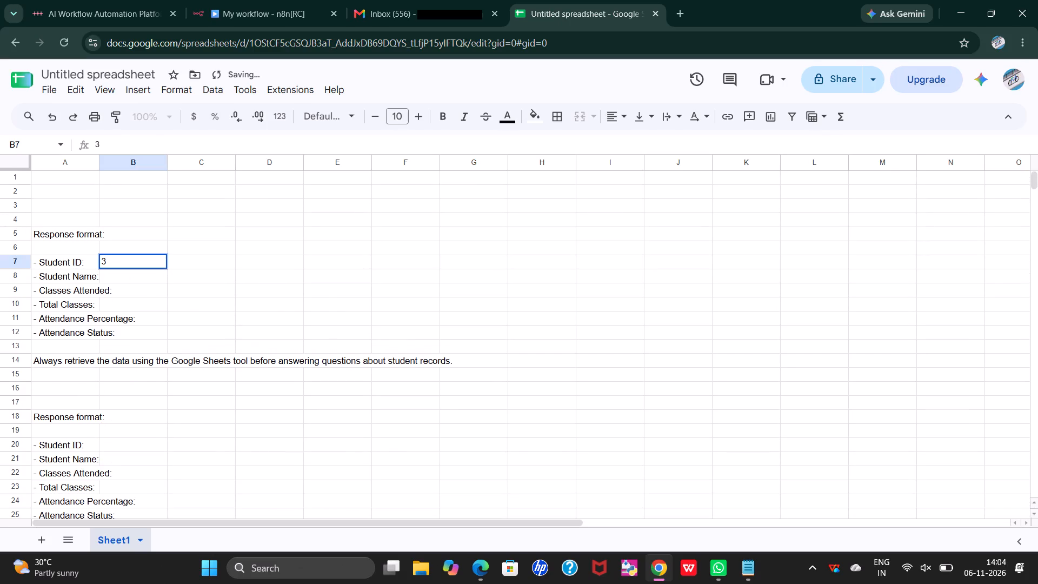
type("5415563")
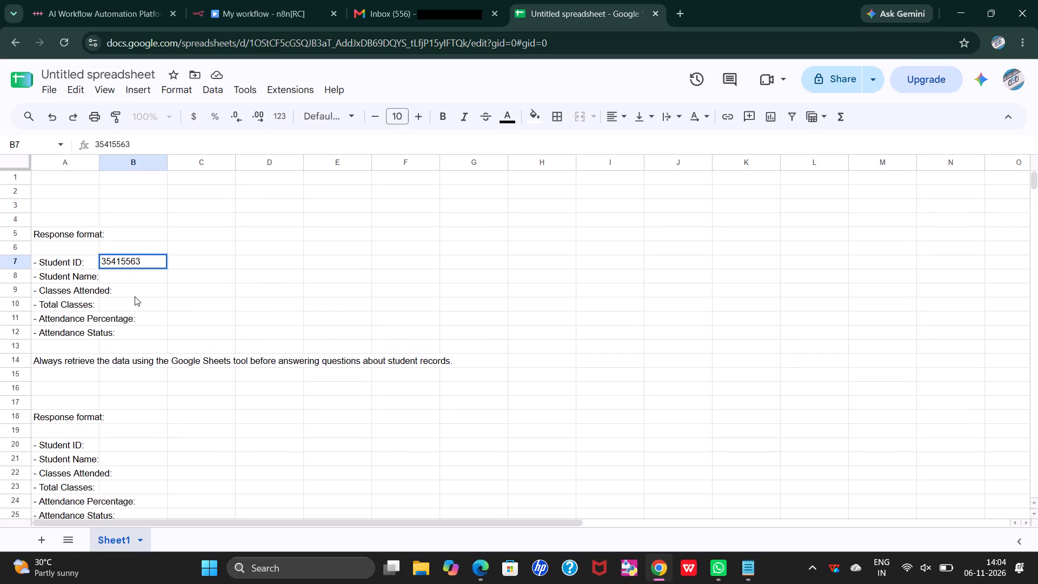
left_click(128, 275)
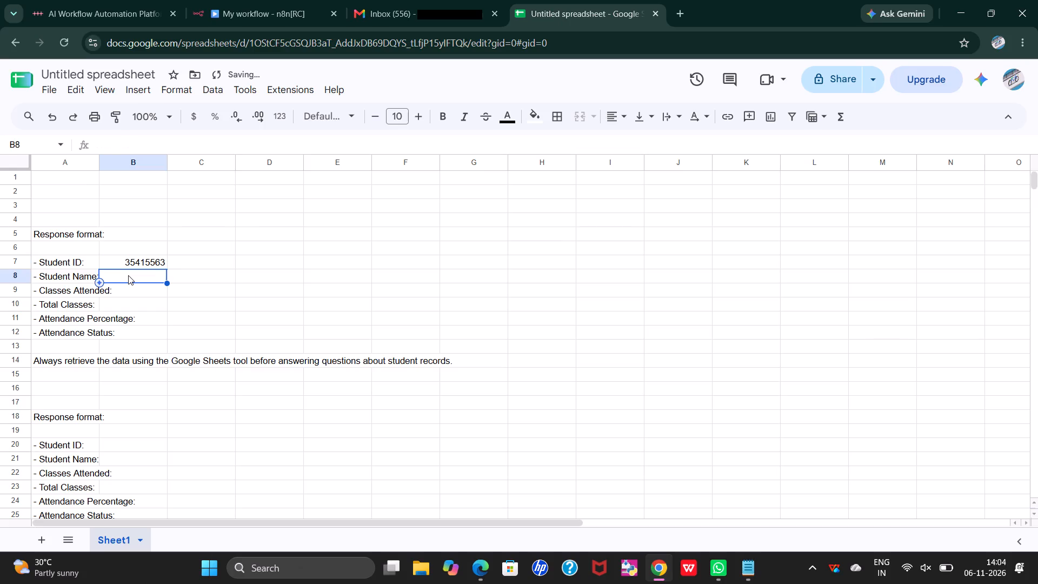
type("reddy")
Enter 70% for classes attended in B9 and 20 for total classes in B10 of the first response block.
left_click(131, 290)
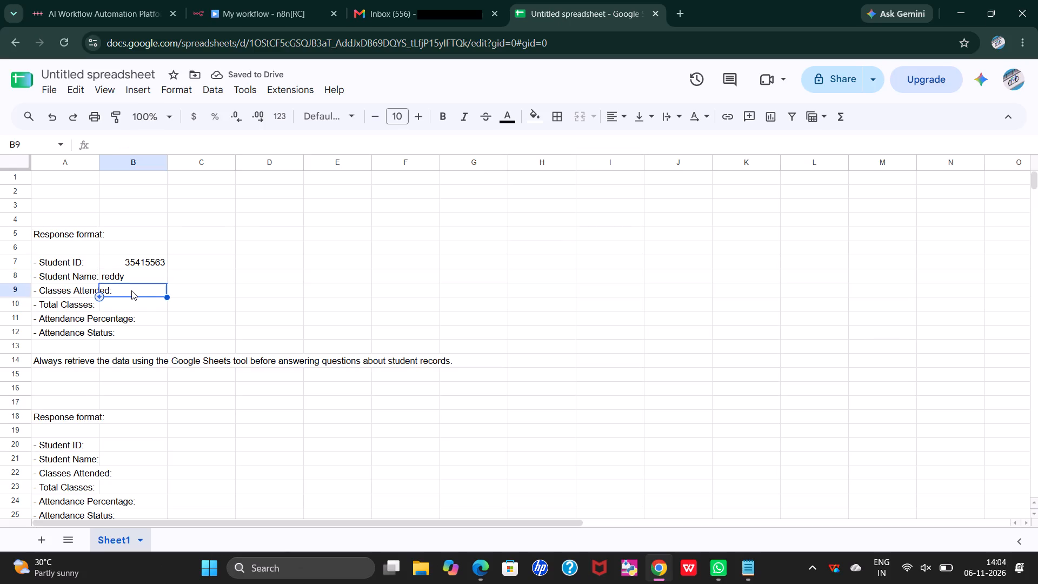
type("70")
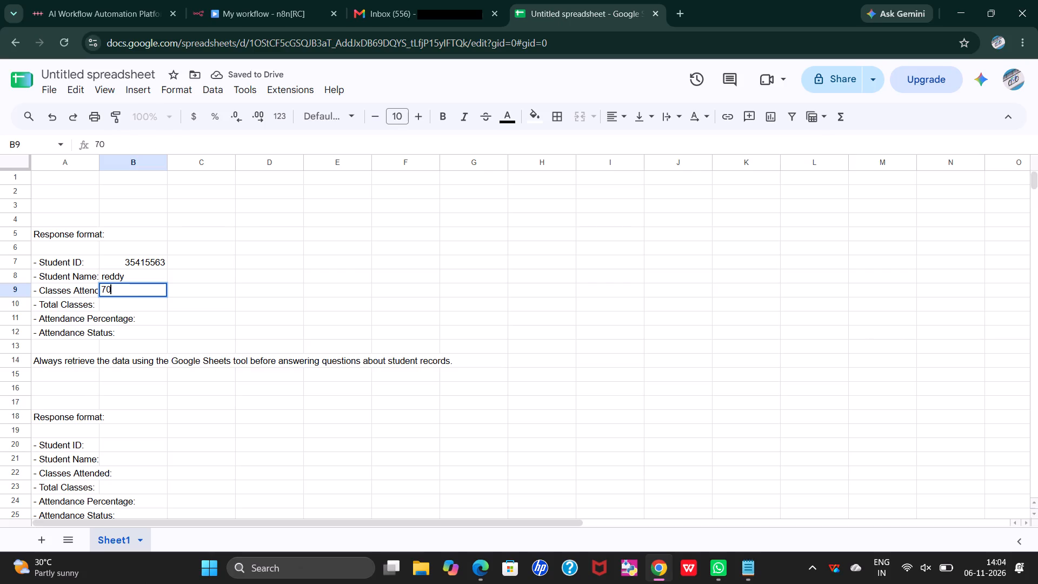
key("shift+percent")
left_click(134, 305)
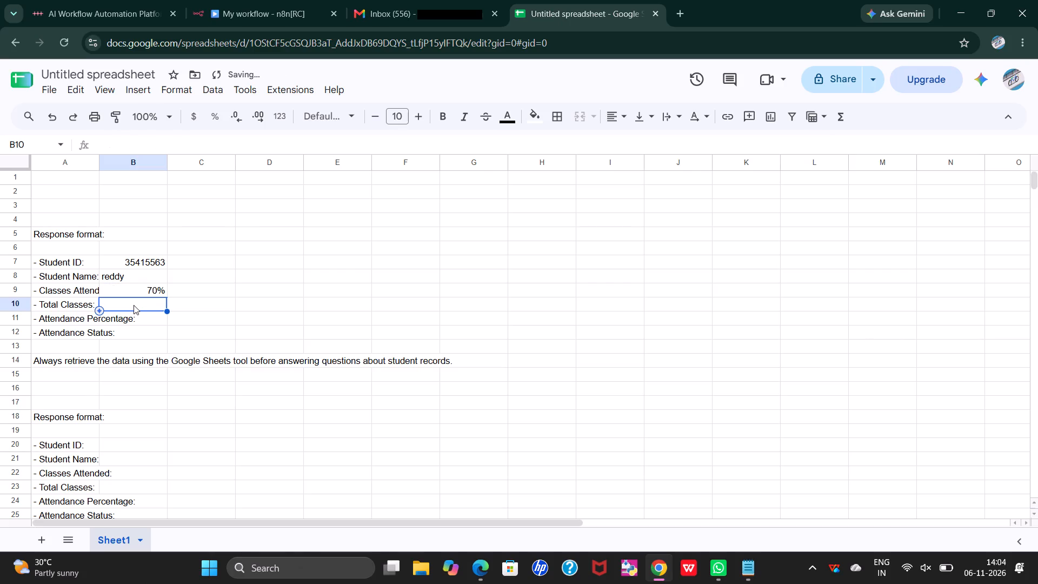
scroll(134, 305, "down", 3)
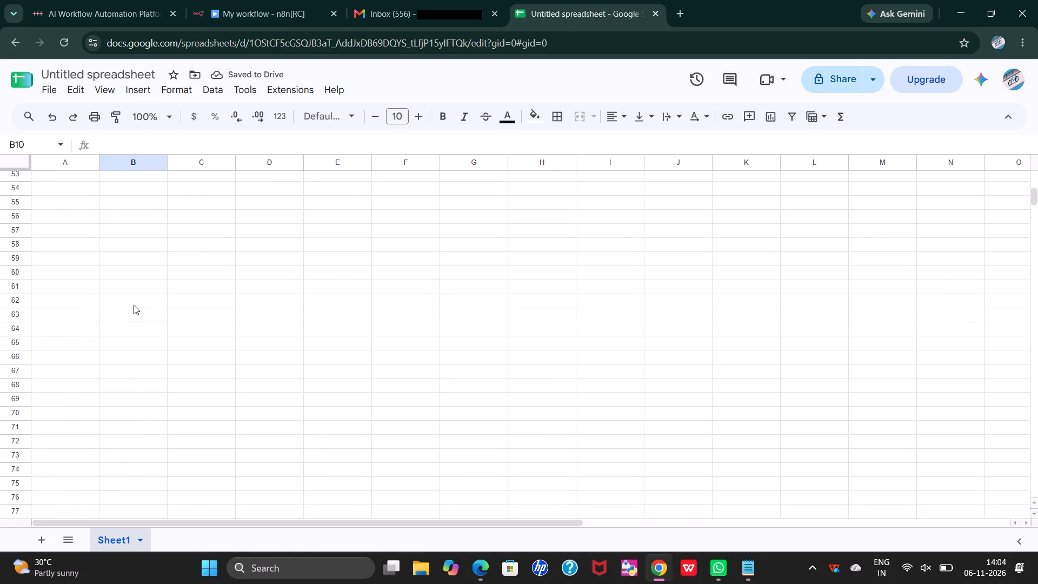
scroll(134, 305, "up", 7)
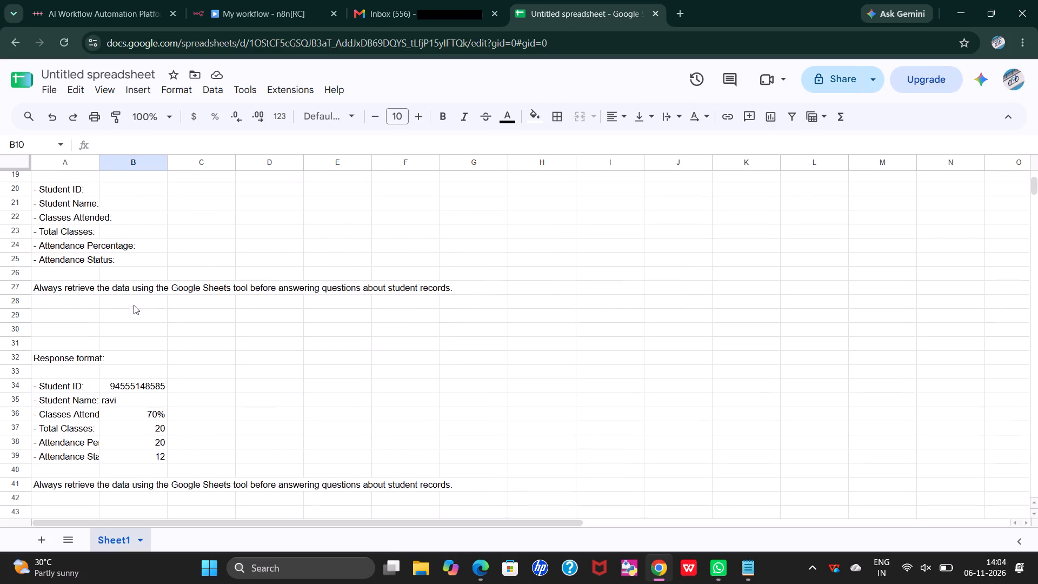
scroll(134, 305, "up", 3)
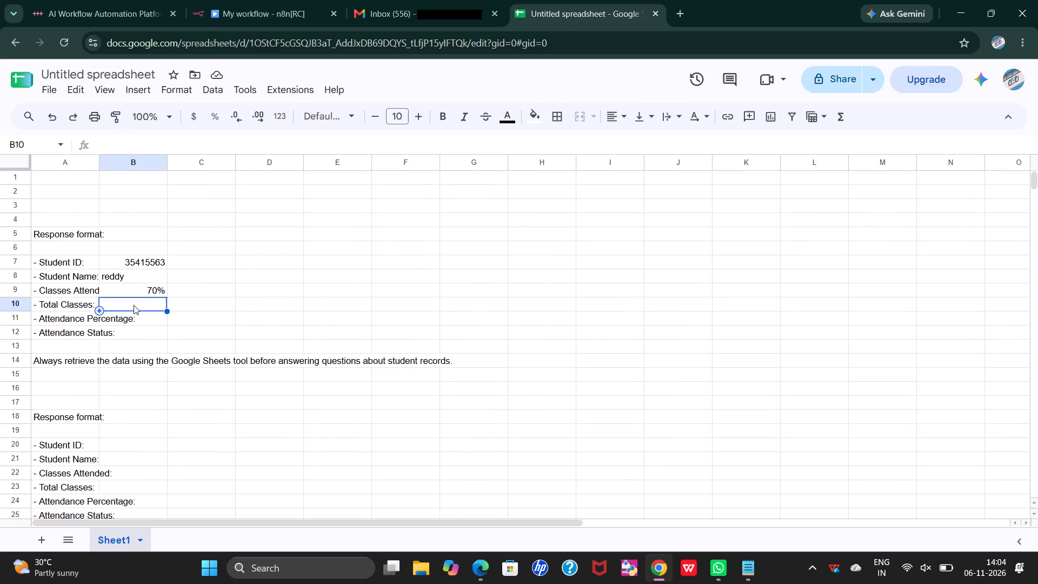
key("2")
key("0")
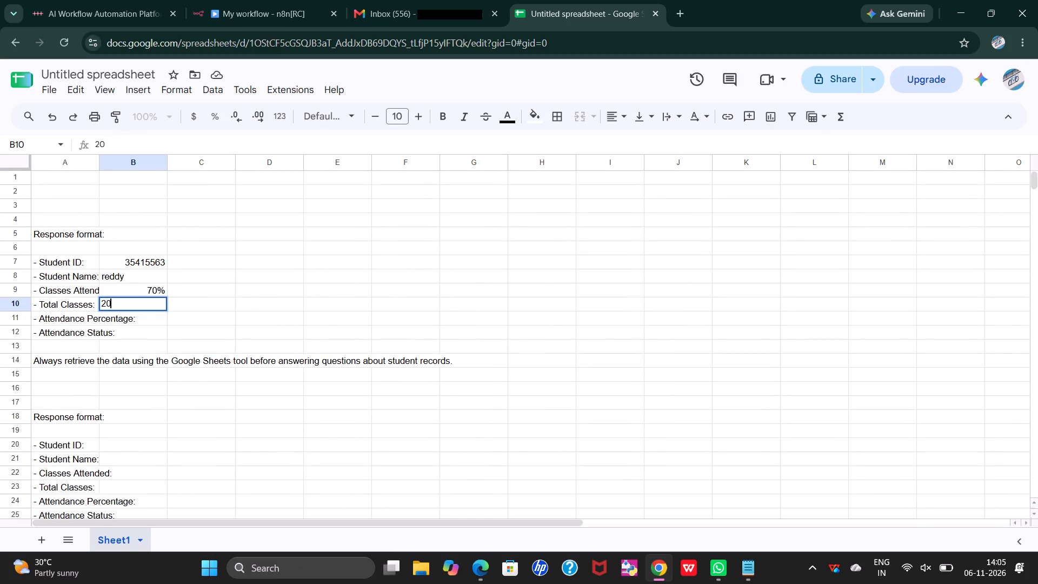
key("Return")
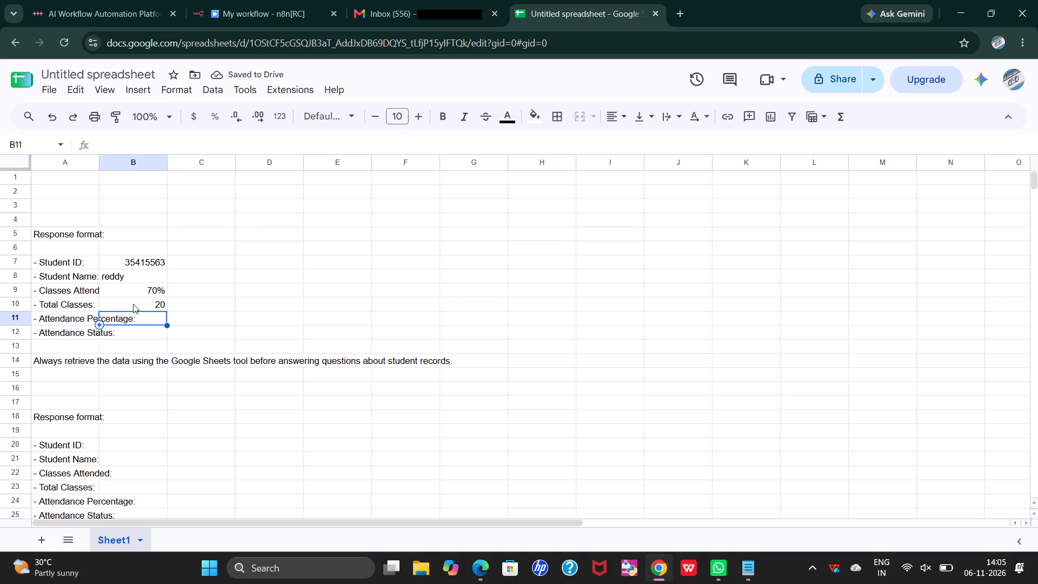
Enter 90 as the attendance percentage in B11 and 90% as the attendance status in B12.
type("90")
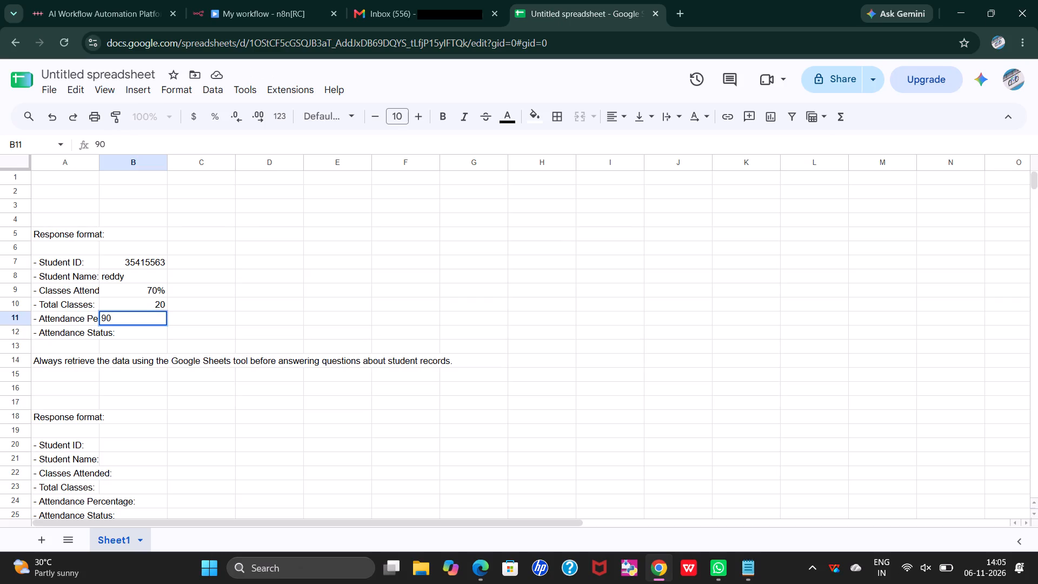
key("Return")
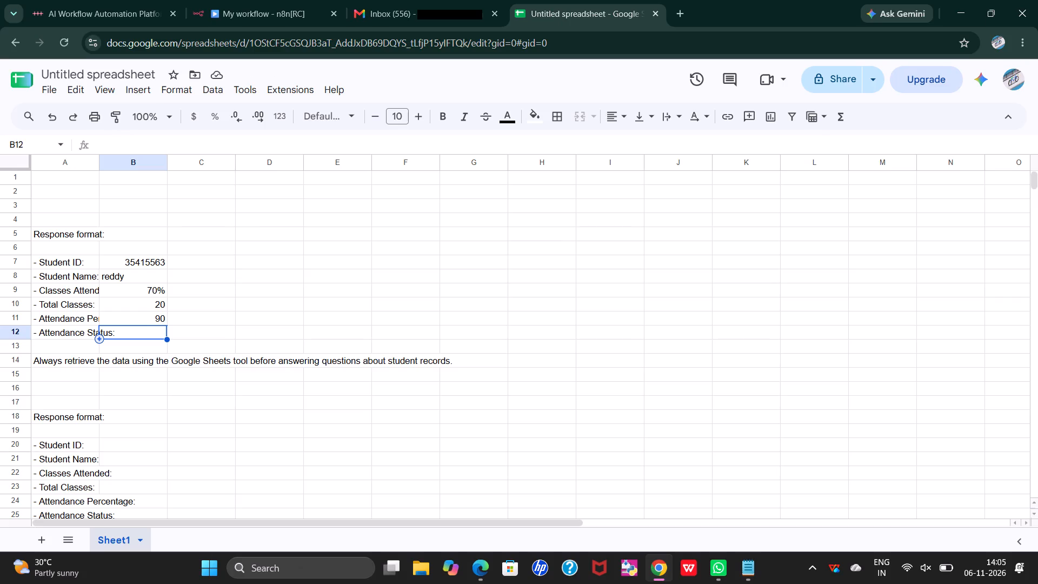
type("90")
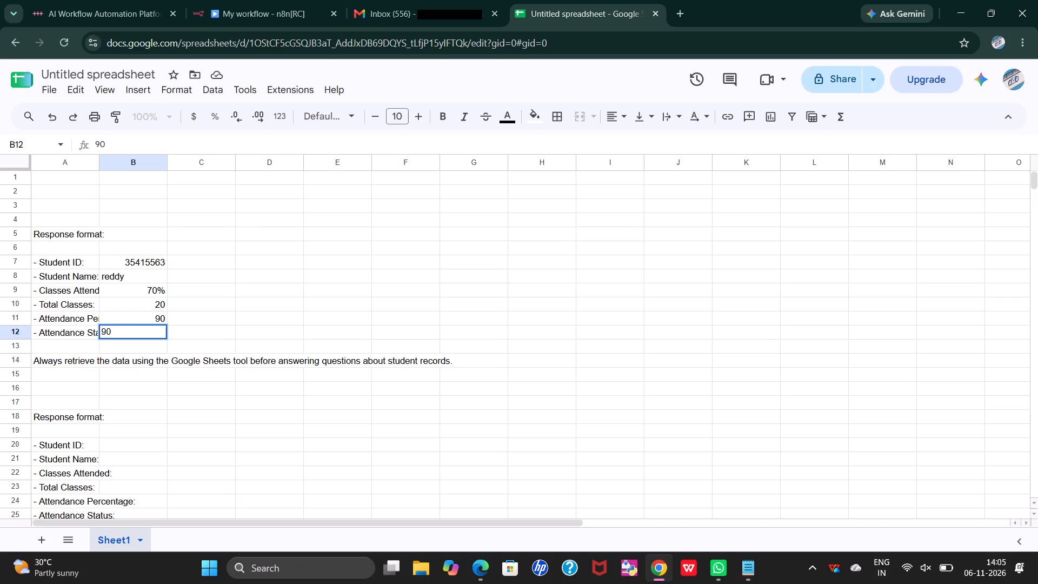
key("shift+percent")
scroll(133, 304, "up", 2)
scroll(190, 250, "up", 2)
left_click(214, 210)
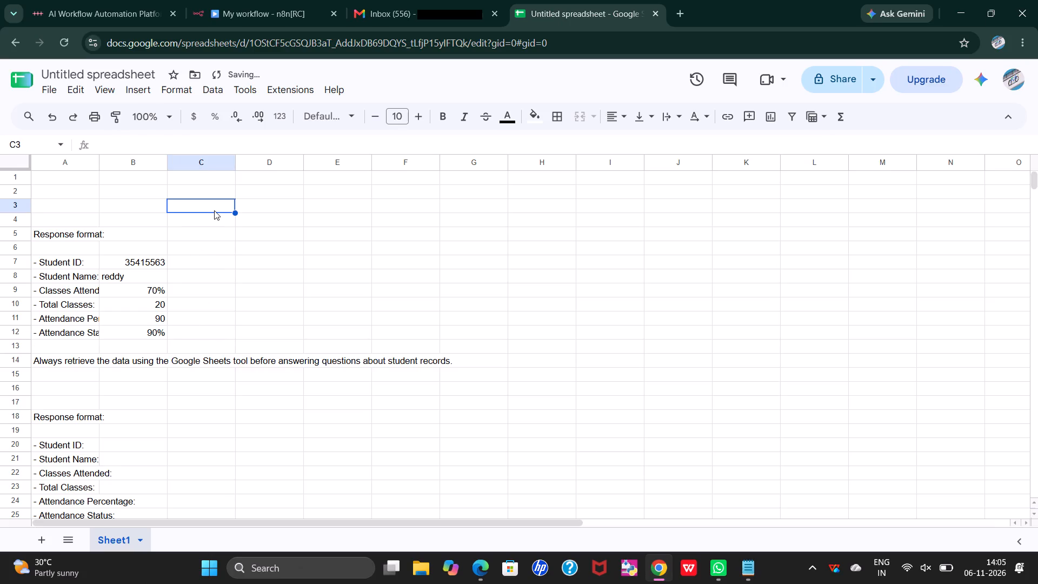
Enter 2 as the student ID in B20 of the second response block.
scroll(214, 210, "up", 4)
scroll(214, 210, "down", 2)
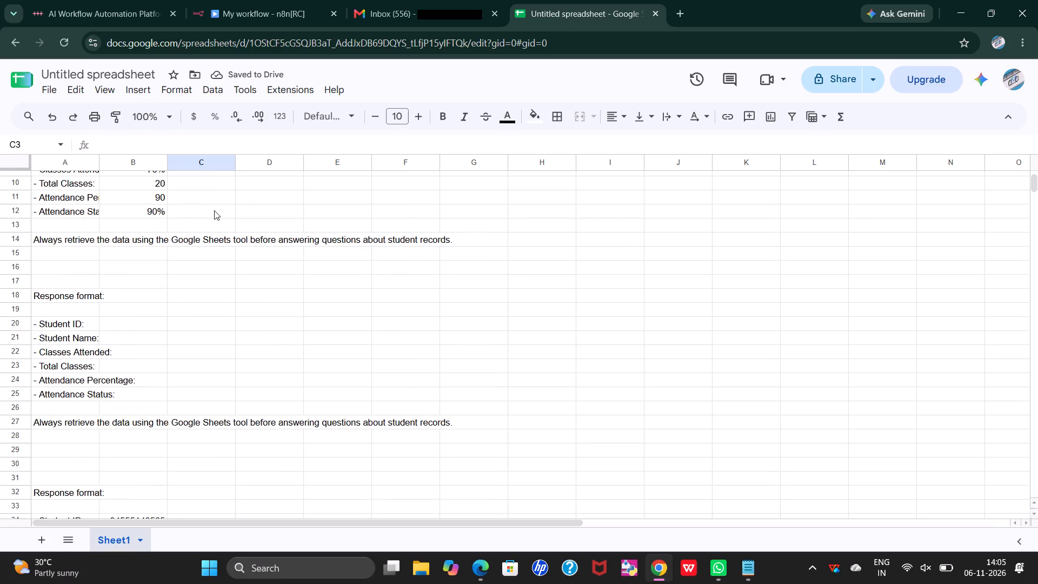
scroll(214, 210, "down", 1)
left_click(116, 225)
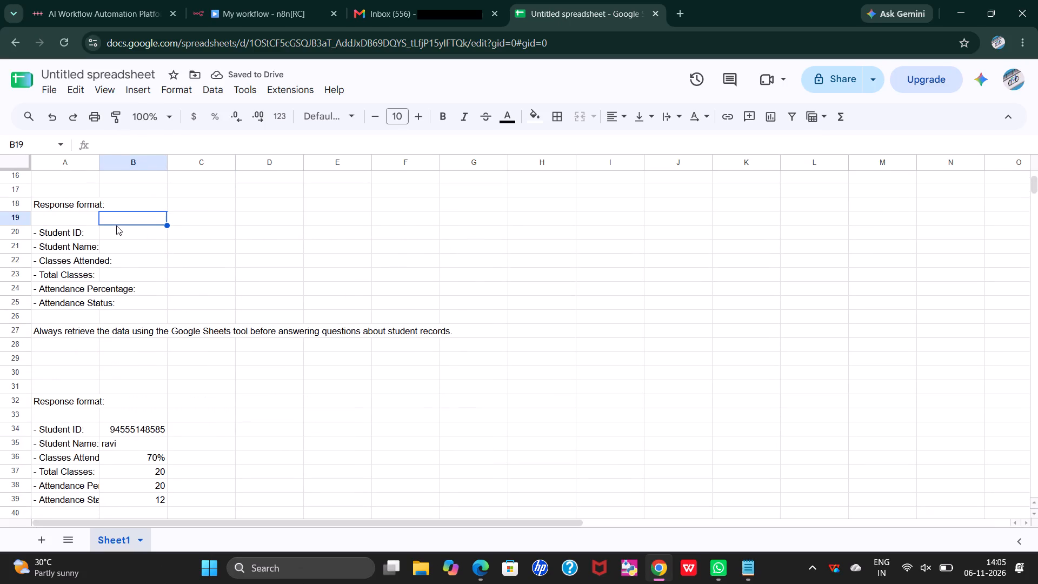
left_click(117, 234)
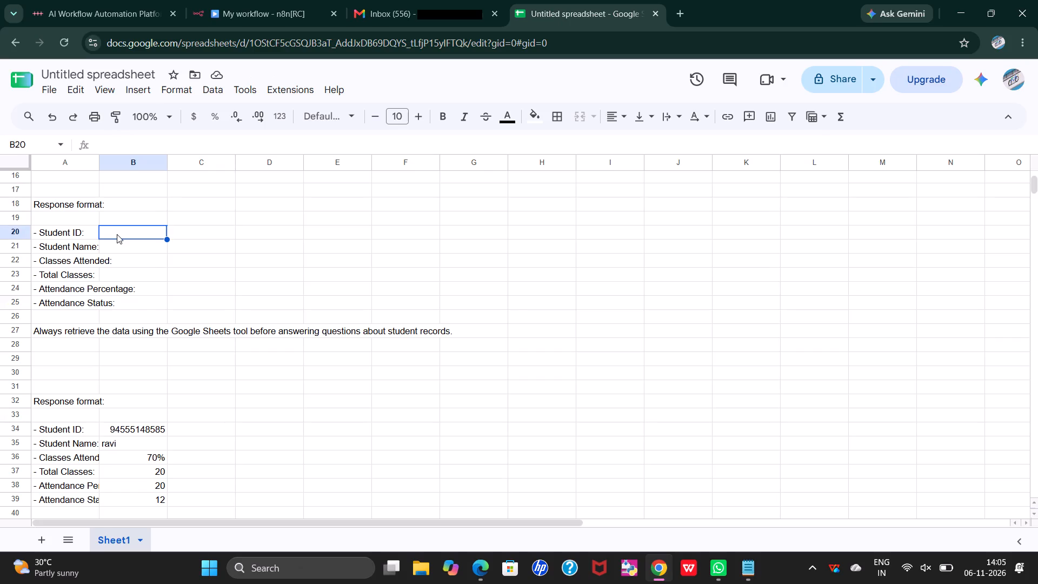
key("2")
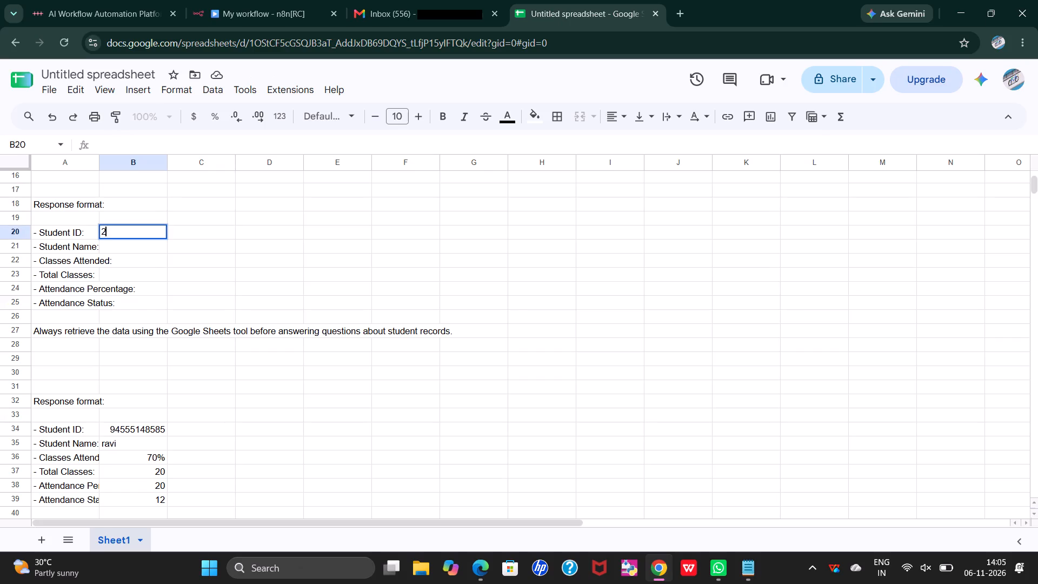
Replace the student IDs in the third and first response blocks with 3 in B34 and 1 in B7.
left_click(164, 430)
key("BackSpace")
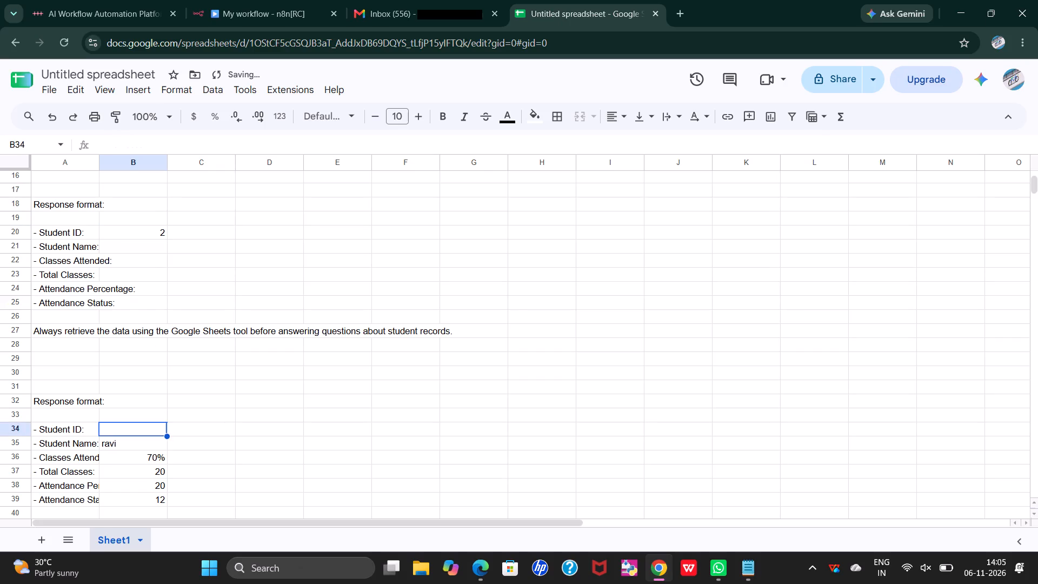
key("3")
scroll(187, 360, "up", 1)
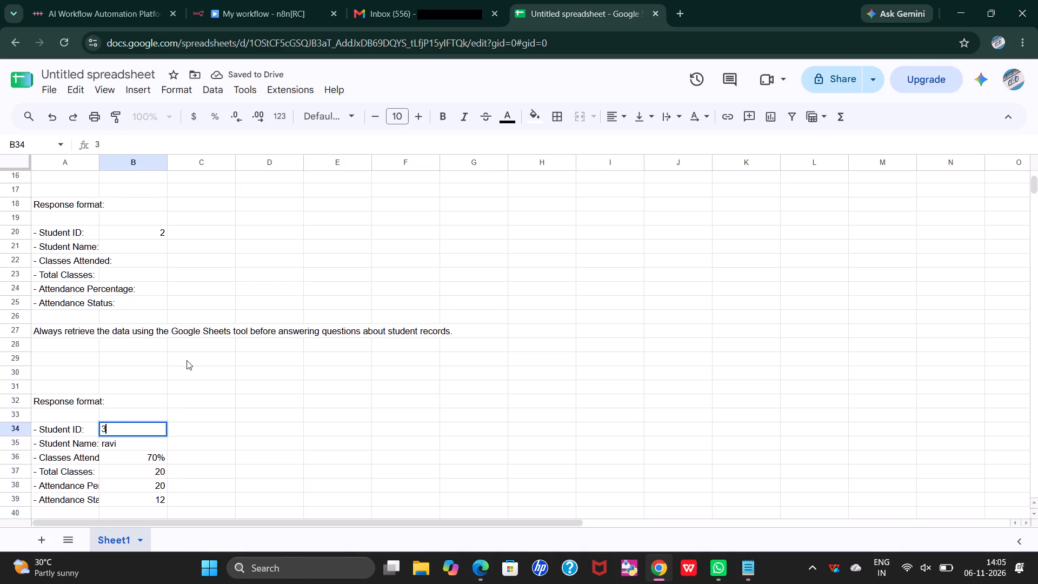
scroll(187, 360, "up", 3)
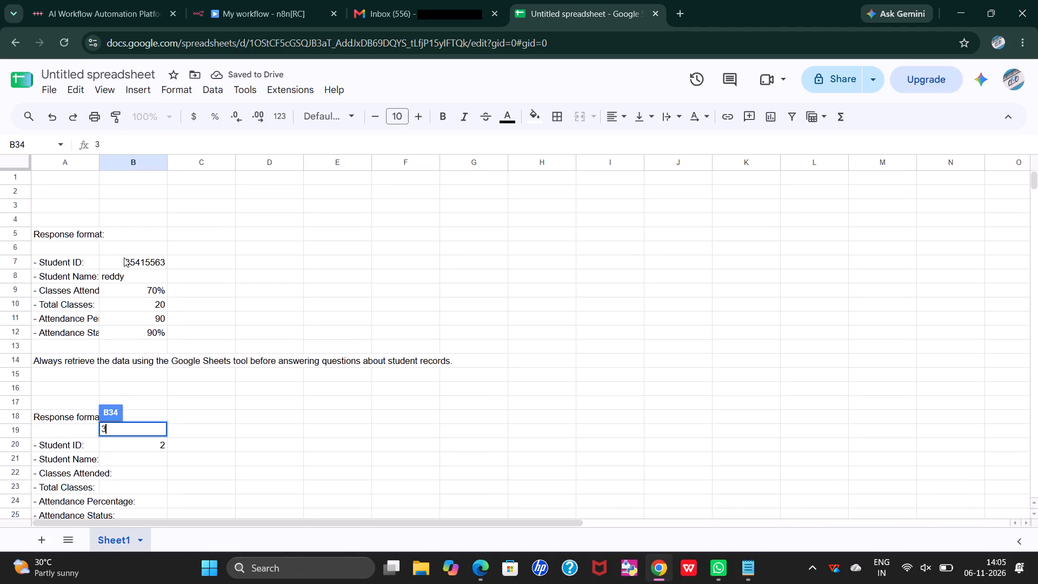
left_click(121, 257)
key("BackSpace")
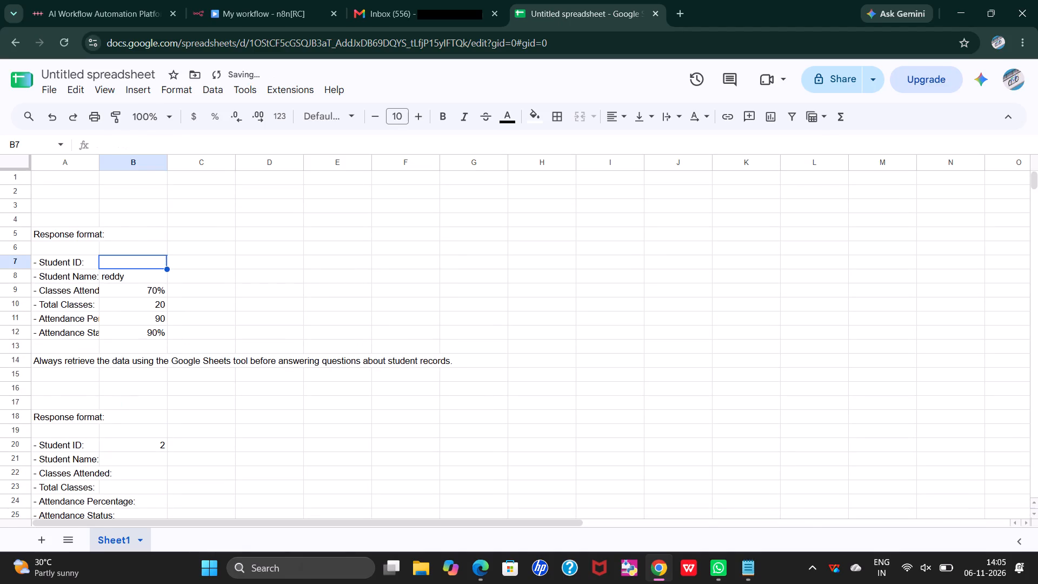
key("1")
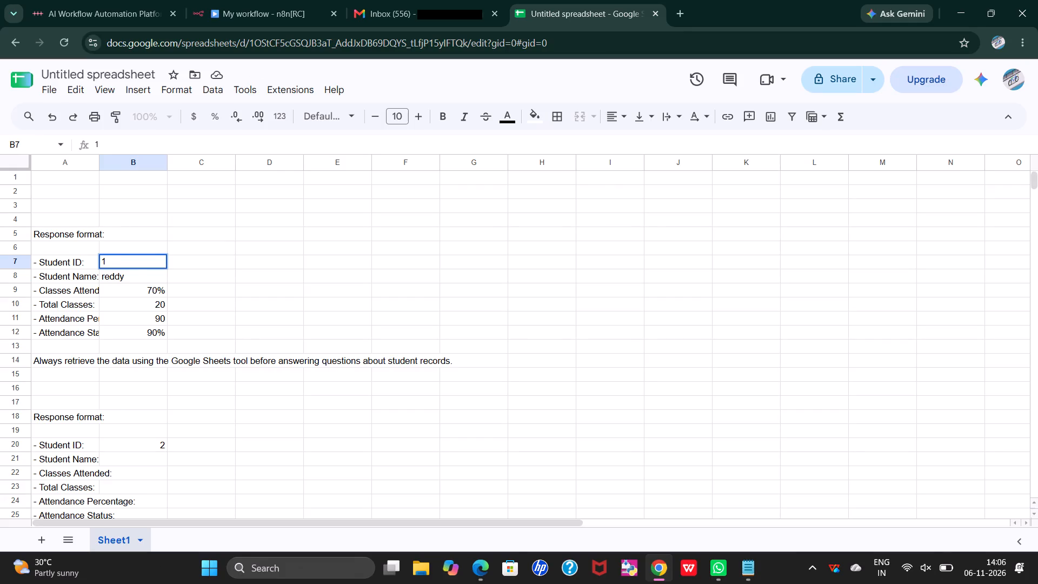
In the second response block, enter the student name raju in B21 and 70% for classes attended in B22.
left_click(141, 450)
left_click(143, 460)
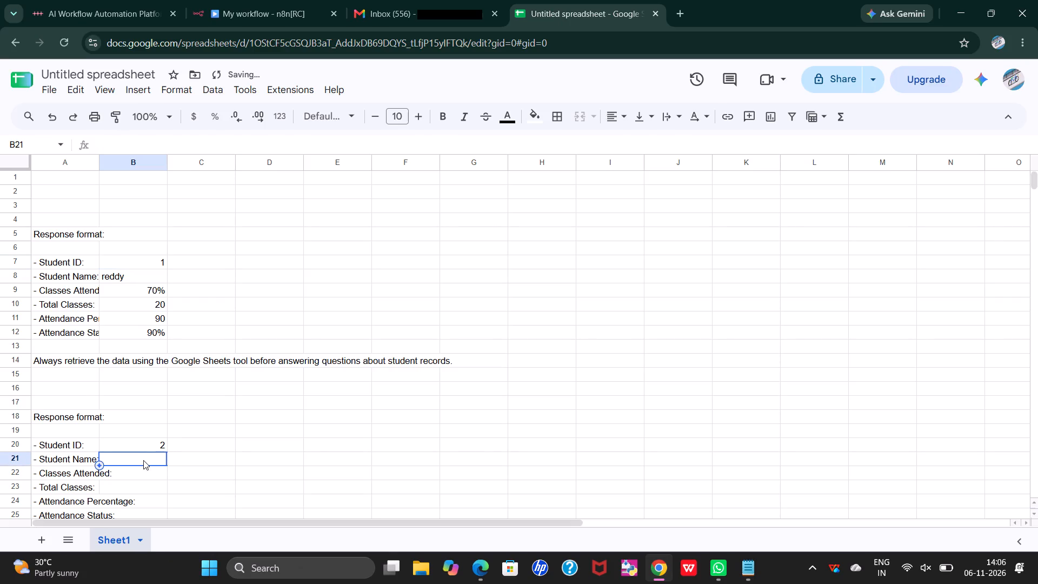
type("raj")
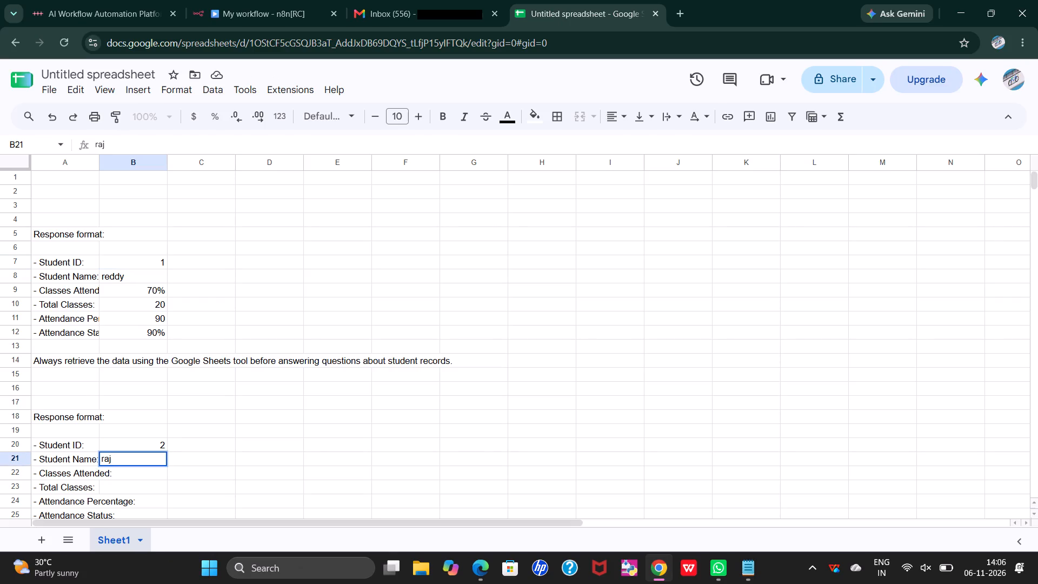
key("u")
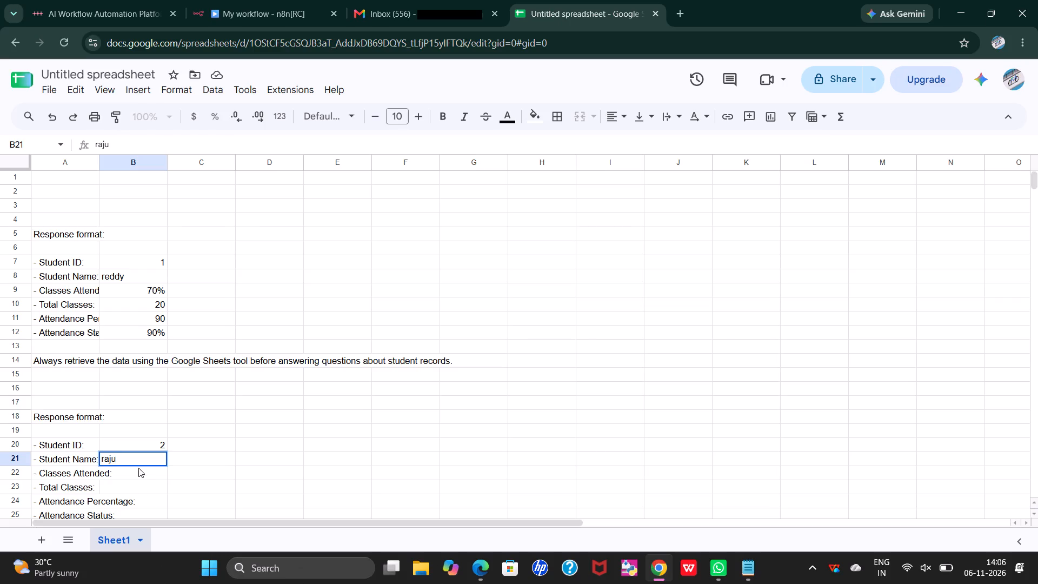
left_click(138, 468)
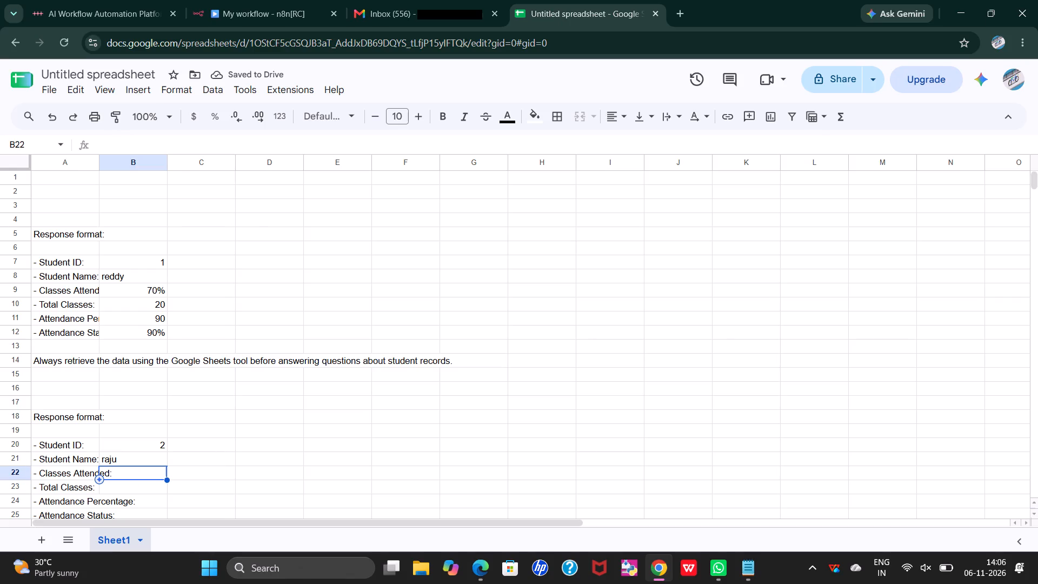
type("70")
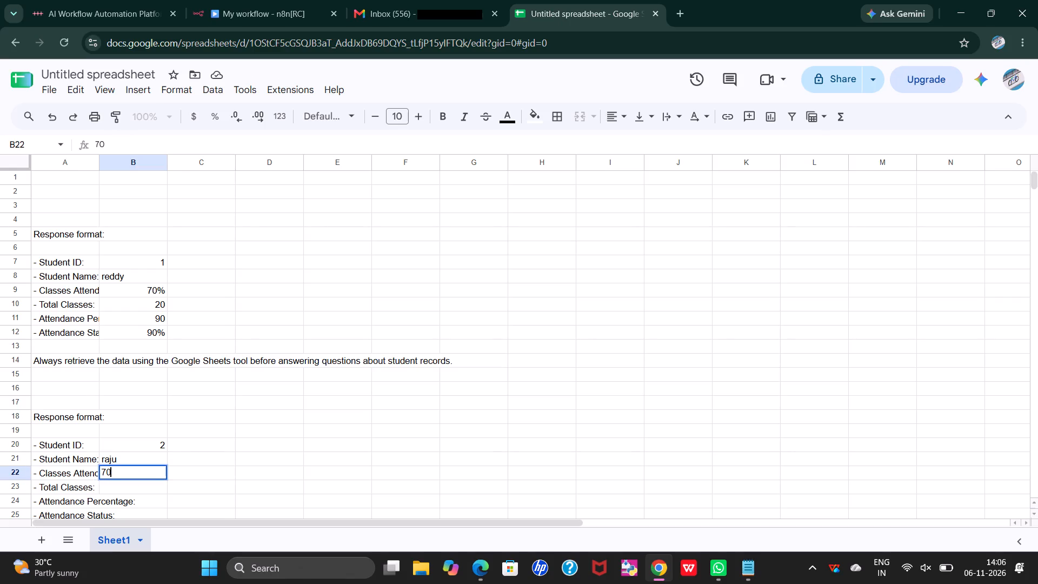
key("shift+percent")
Complete the second block's record in B23:B25 with total classes 20, attendance percentage 88 and attendance status 88.
left_click(147, 482)
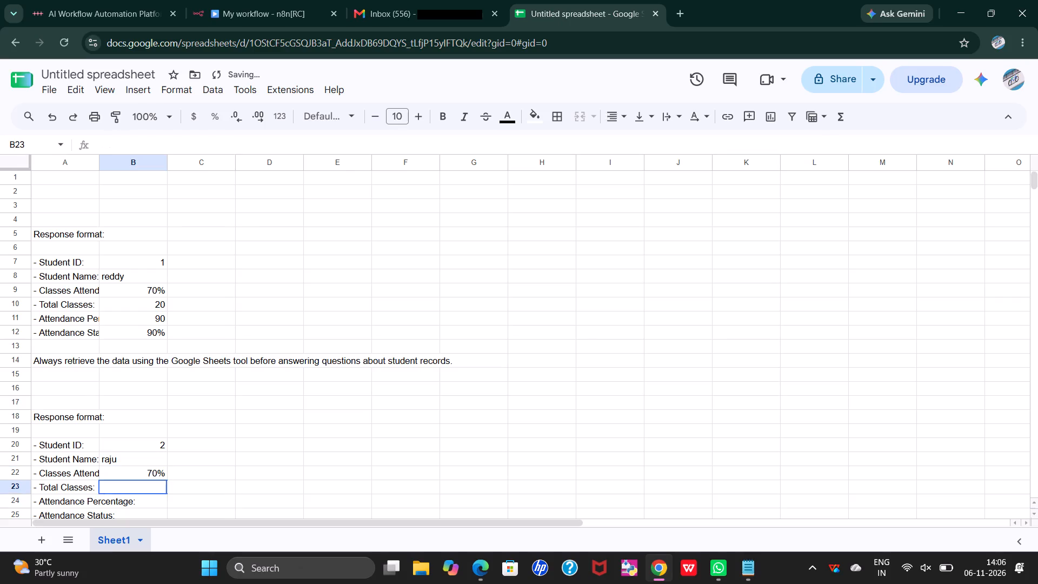
type("20")
left_click(149, 500)
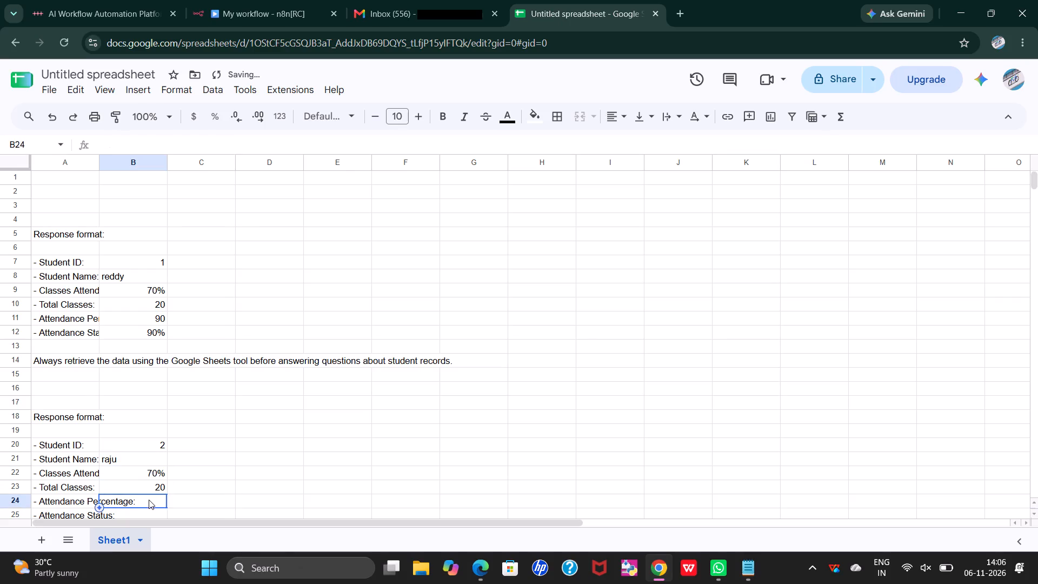
type("88")
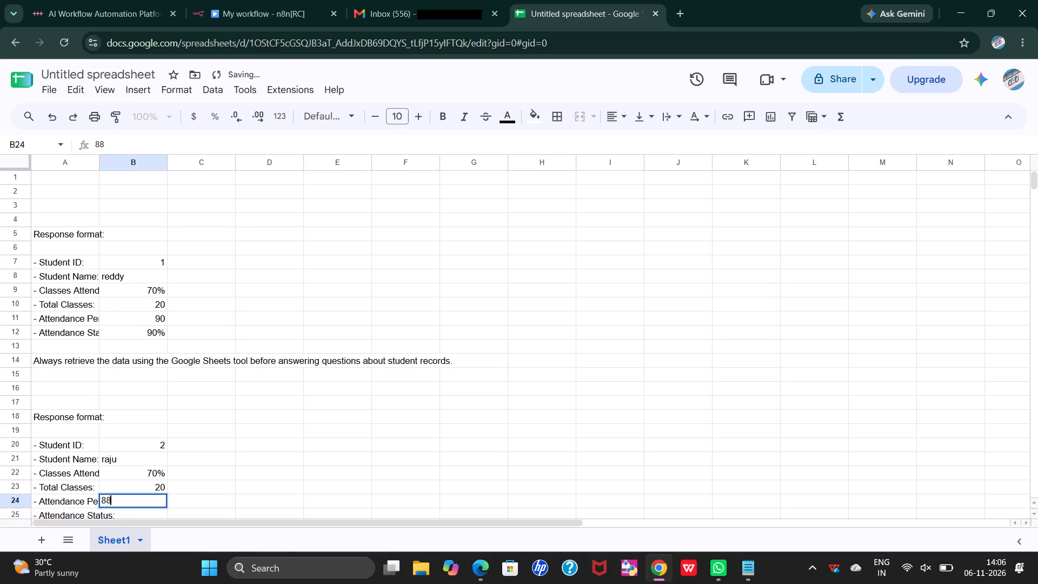
key("Return")
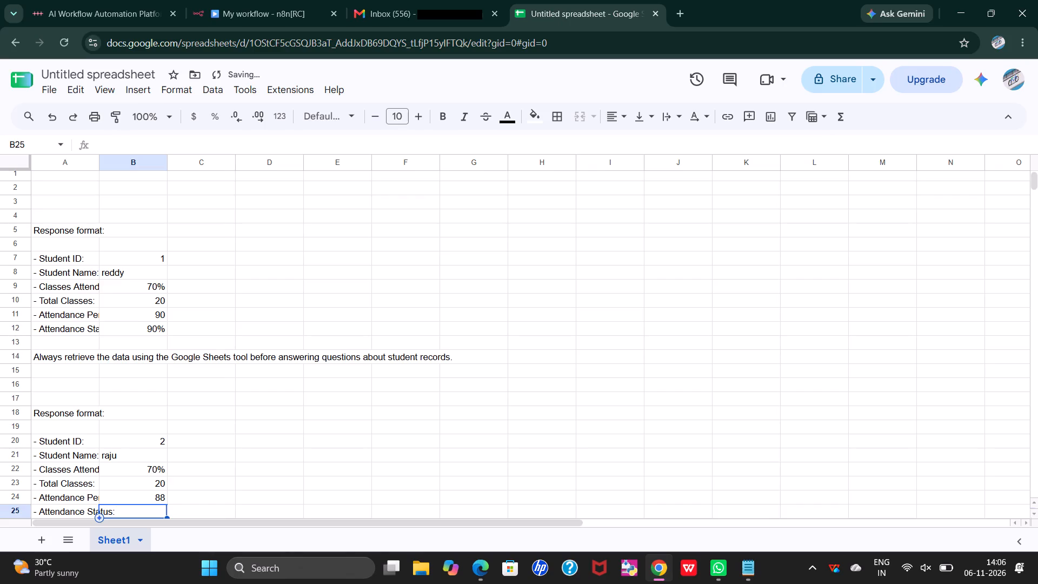
type("88")
key("Return")
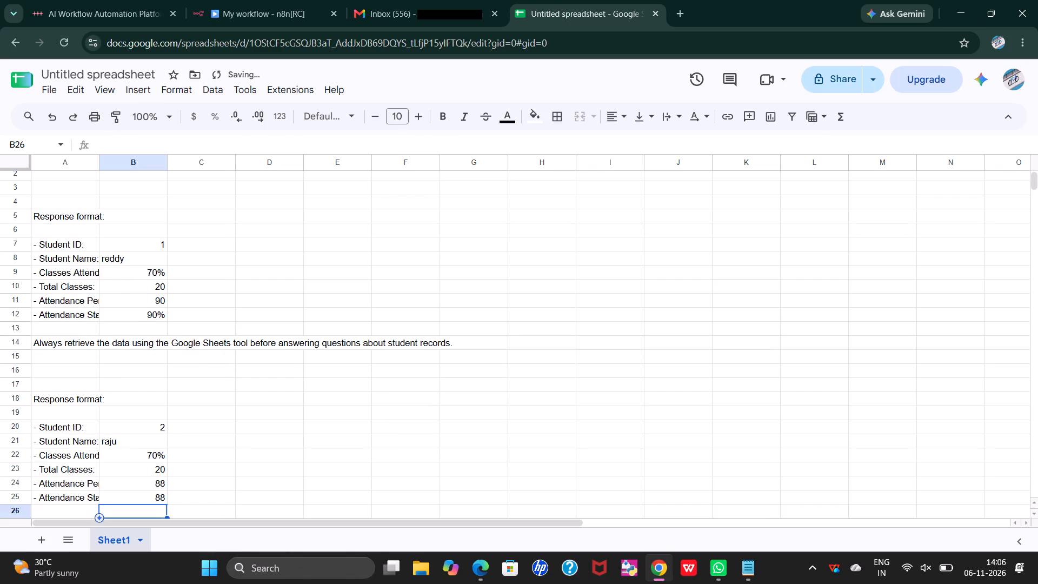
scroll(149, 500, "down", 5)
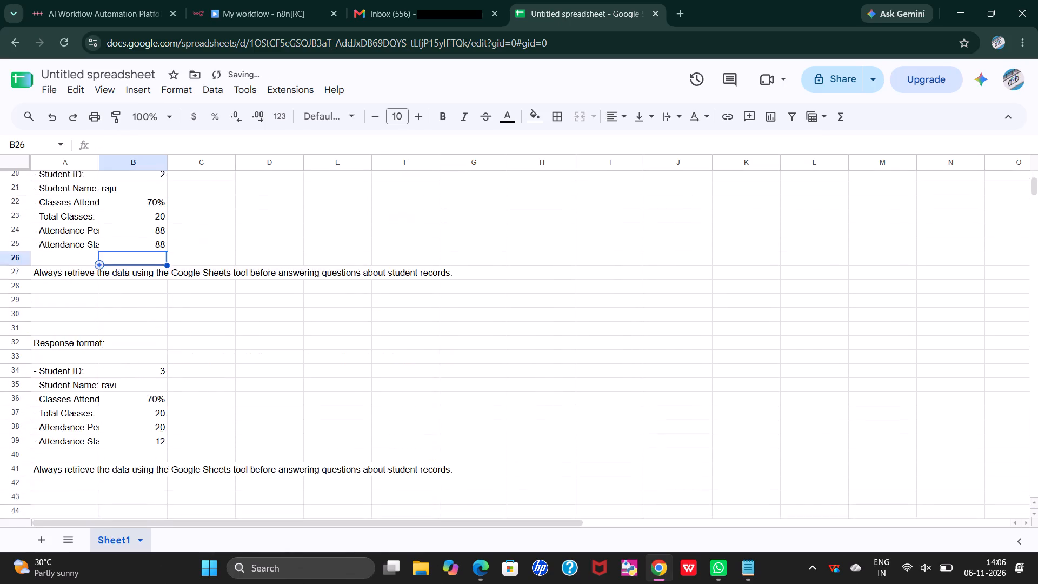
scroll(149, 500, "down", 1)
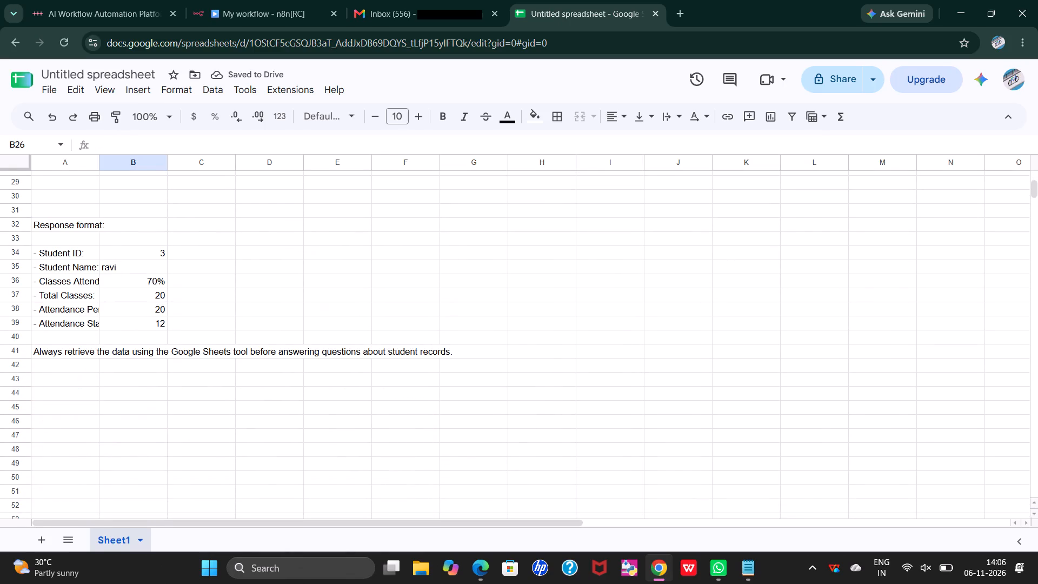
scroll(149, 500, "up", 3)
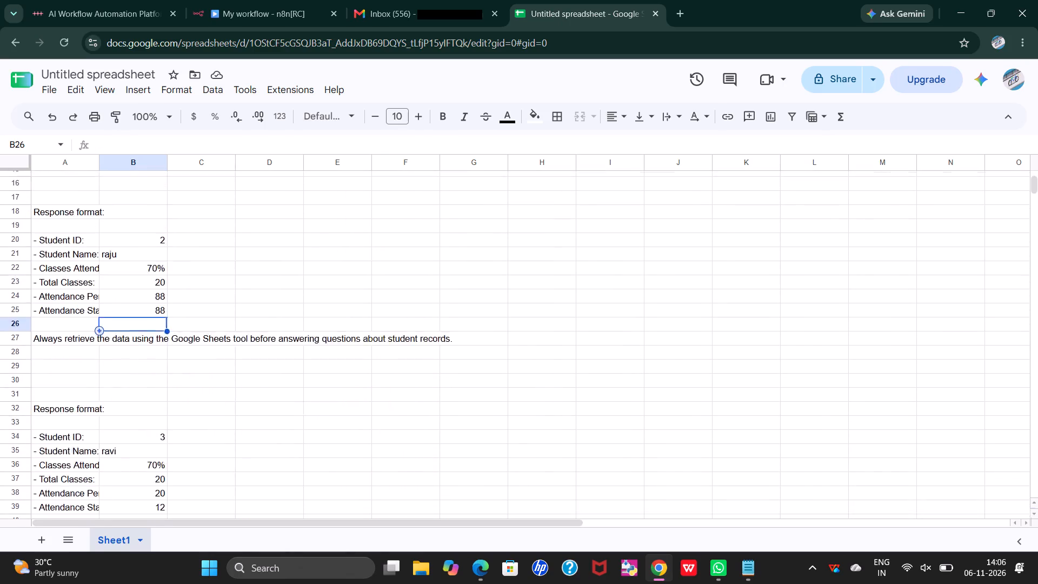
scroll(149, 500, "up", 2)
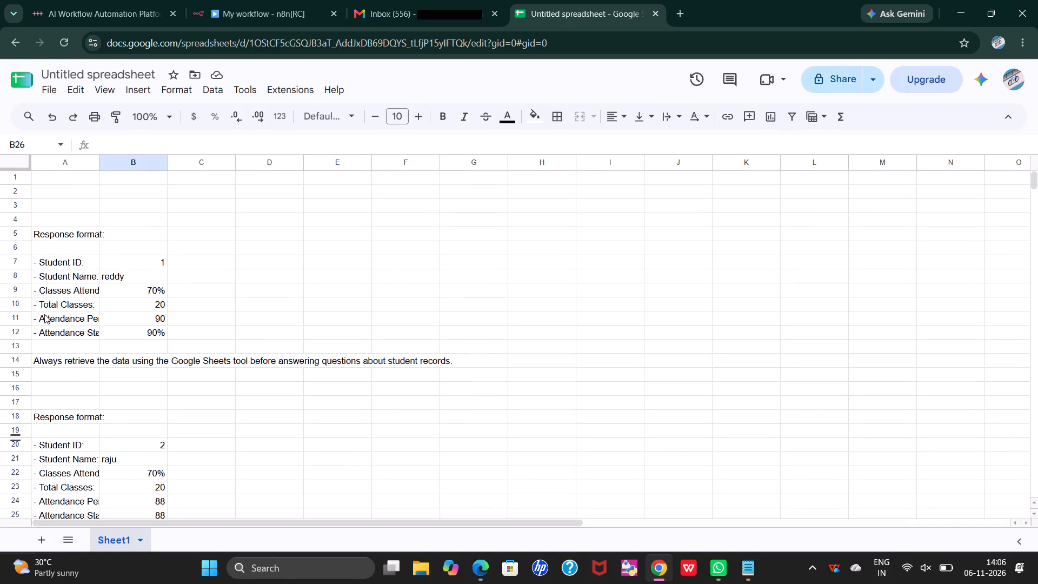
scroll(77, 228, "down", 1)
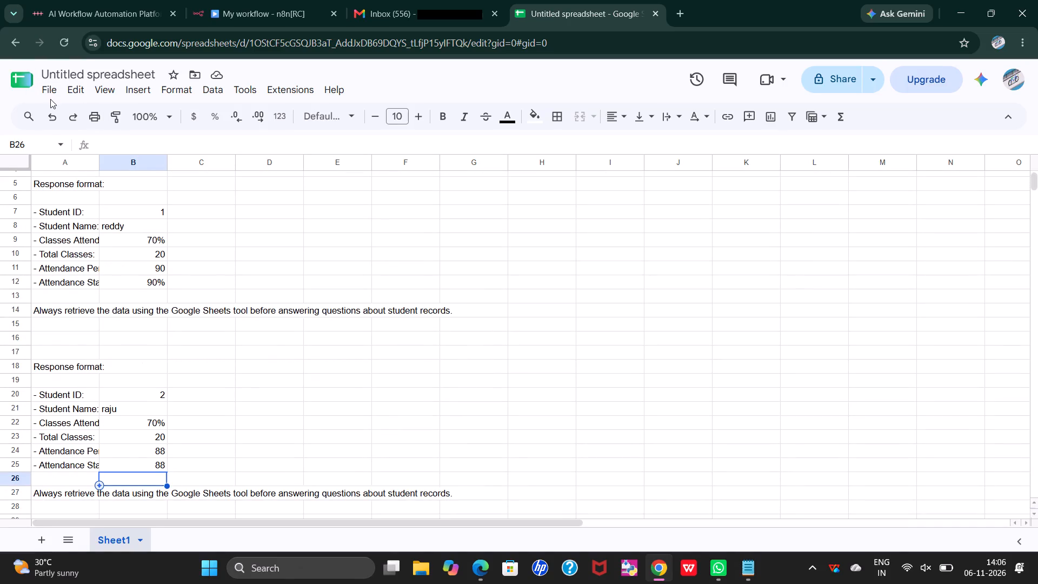
Rename the spreadsheet as class attadence.
left_click(159, 74)
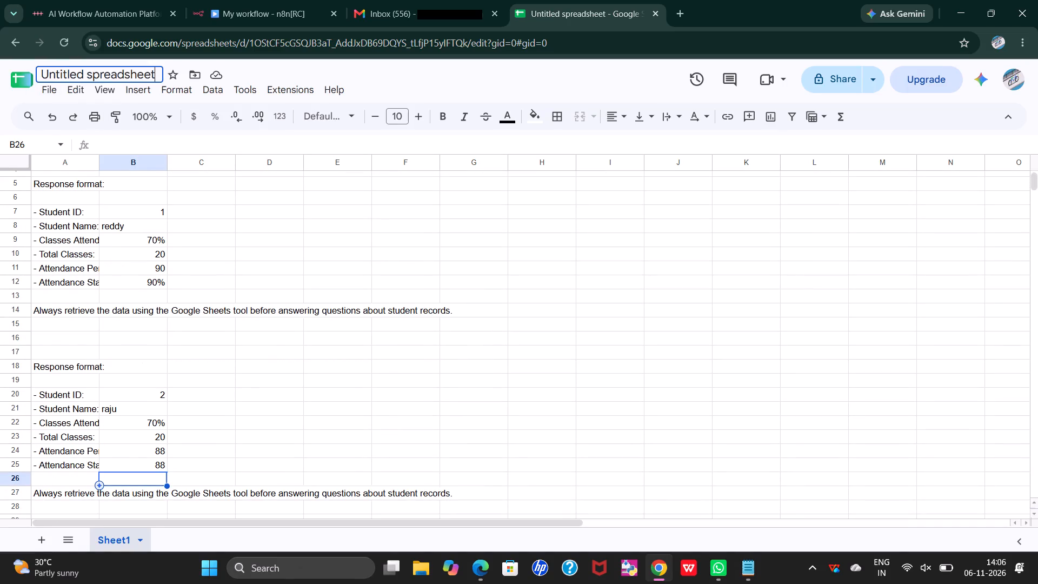
key("BackSpace")
key("BackSpace")
key("BackSpace")
key("BackSpace")
key("BackSpace")
key("BackSpace")
key("BackSpace")
key("BackSpace")
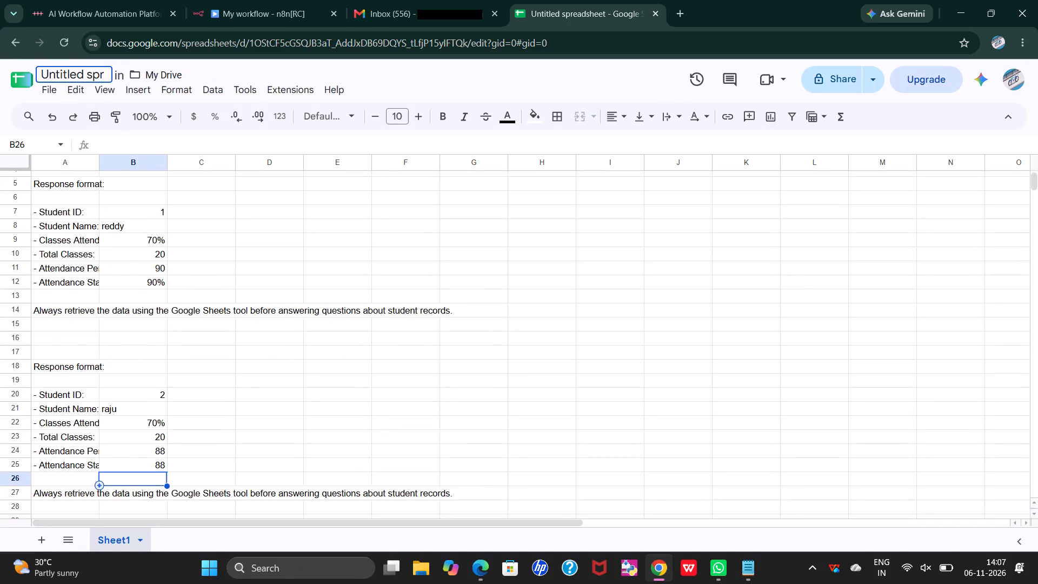
key("BackSpace")
key("BackSpace")
key("BackSpace")
key("BackSpace")
key("BackSpace")
key("BackSpace")
key("BackSpace")
key("BackSpace")
key("BackSpace")
key("BackSpace")
key("BackSpace")
key("BackSpace")
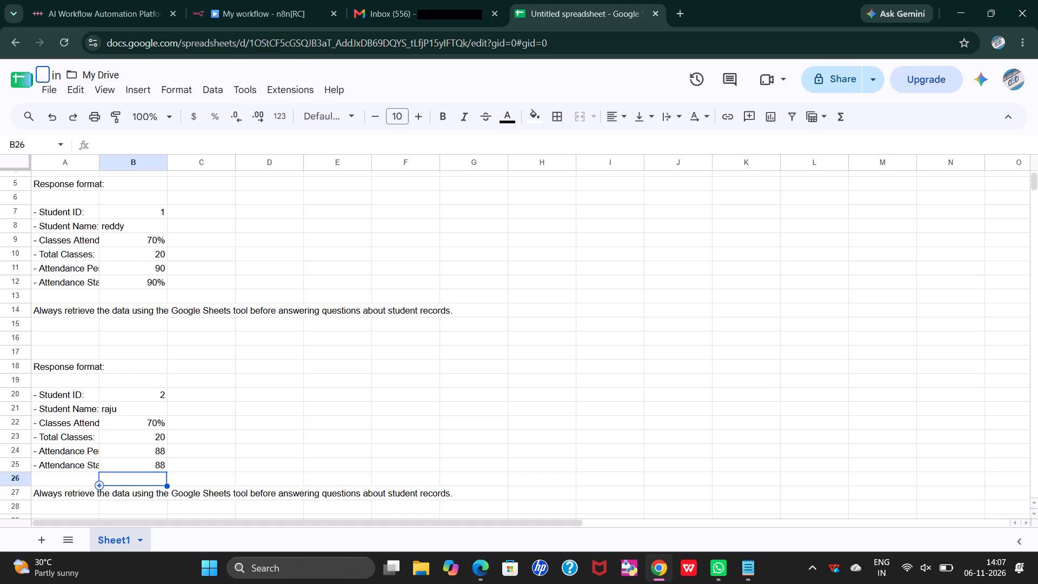
key("BackSpace")
type("class")
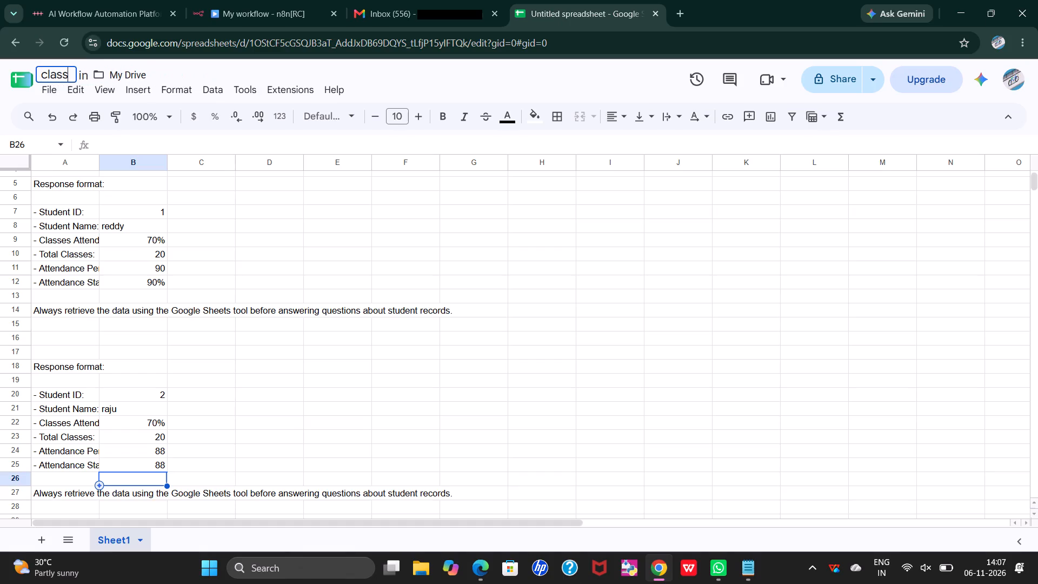
key("space")
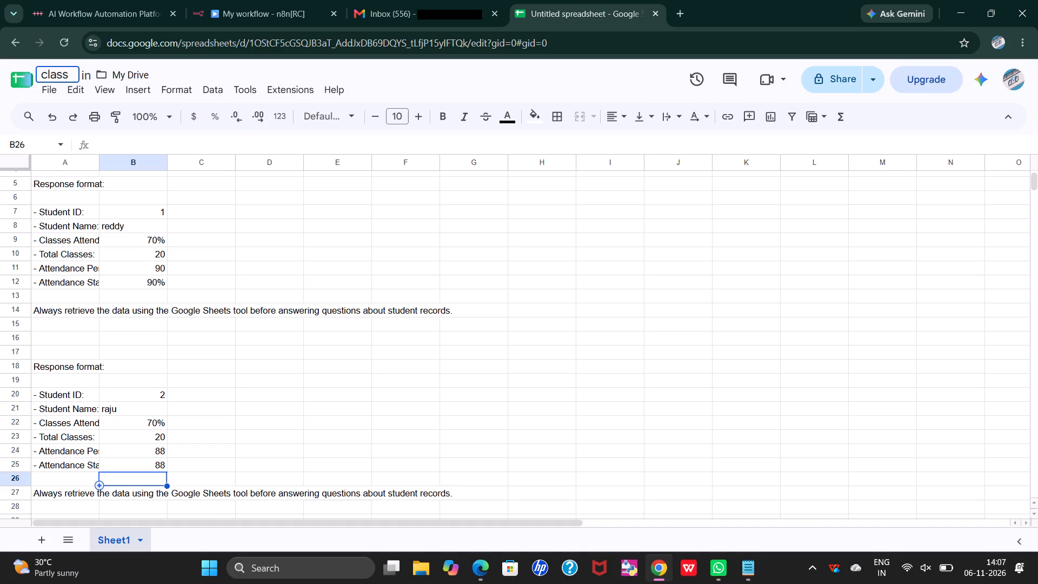
type("att")
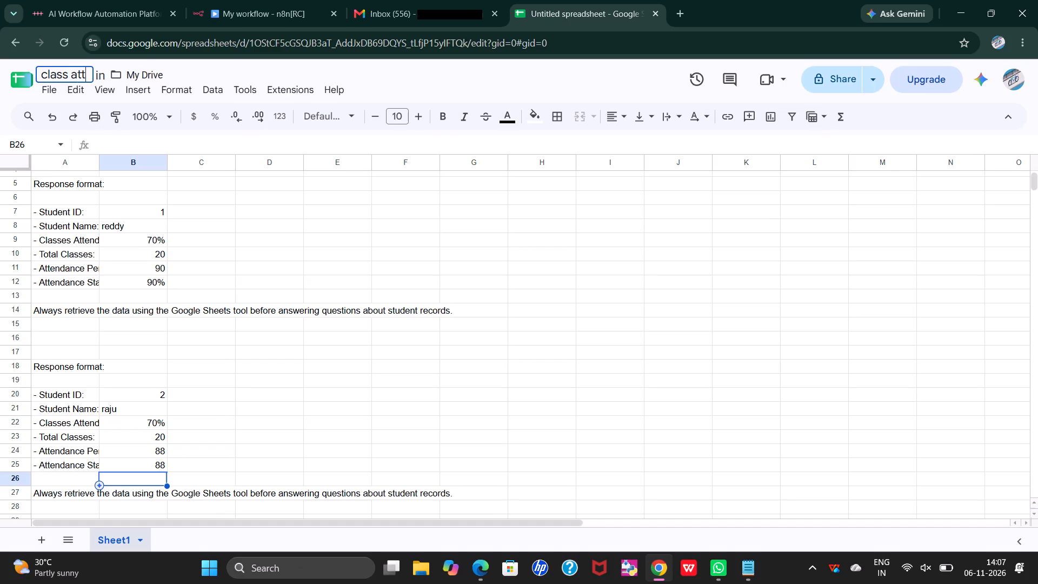
key("a")
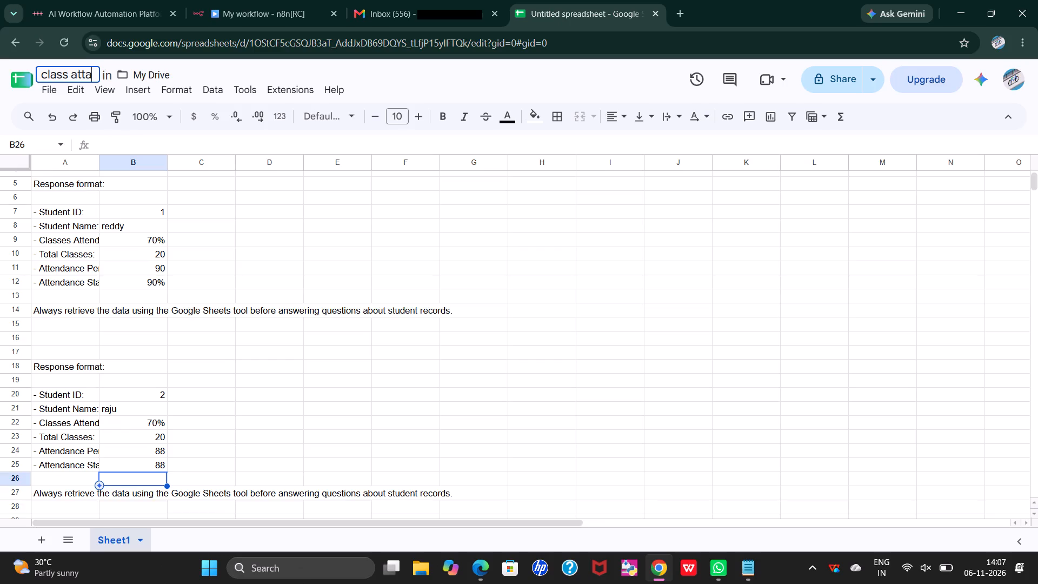
type("dence")
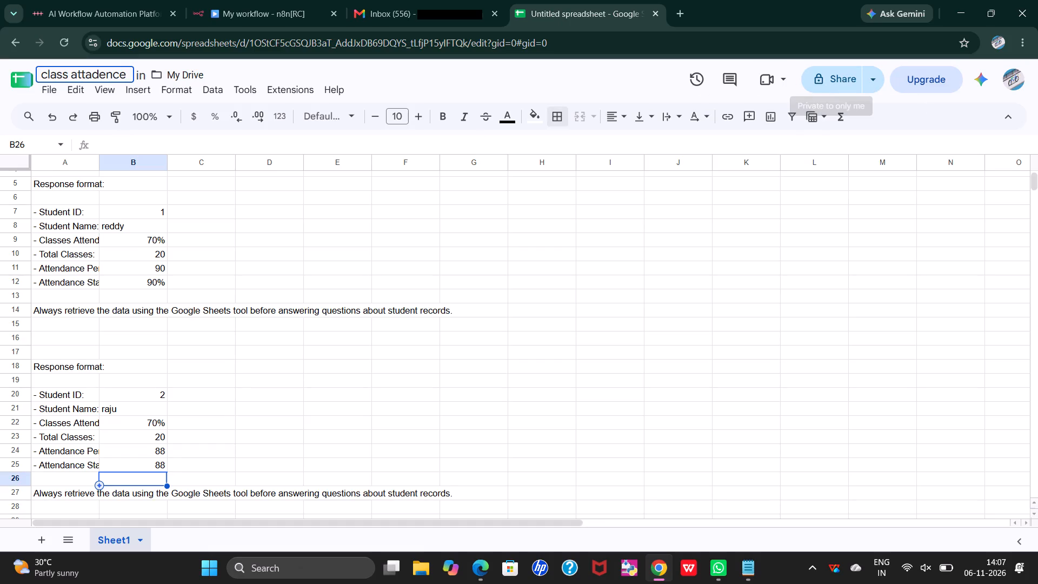
Download the spreadsheet as a Microsoft Excel (.xlsx) file.
left_click(46, 84)
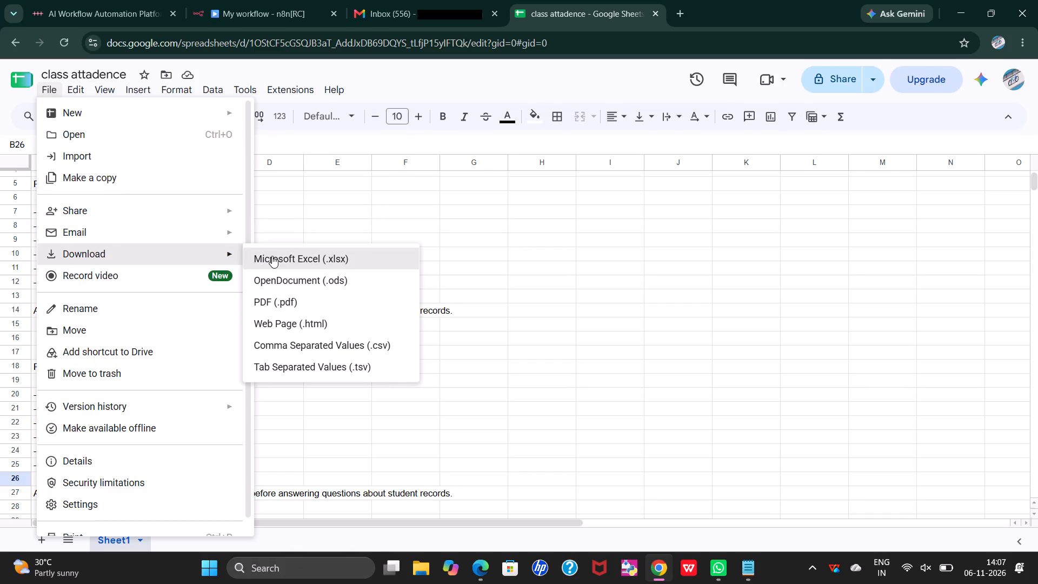
left_click(272, 256)
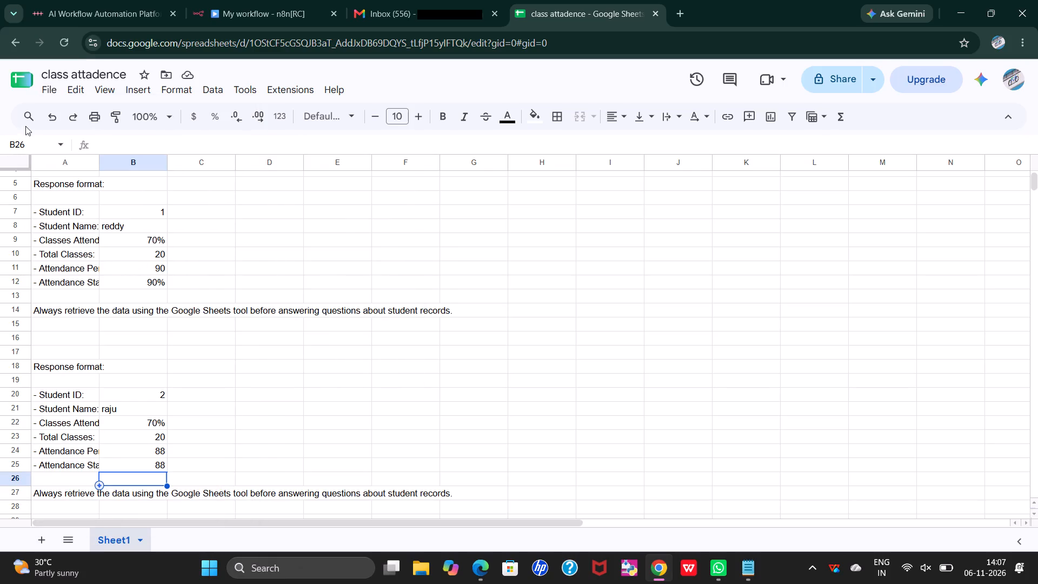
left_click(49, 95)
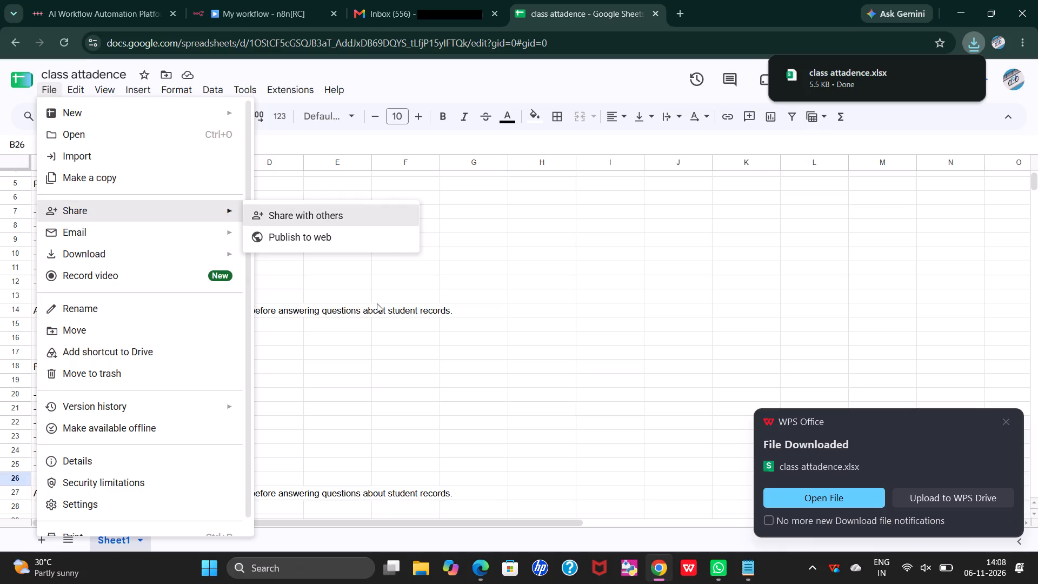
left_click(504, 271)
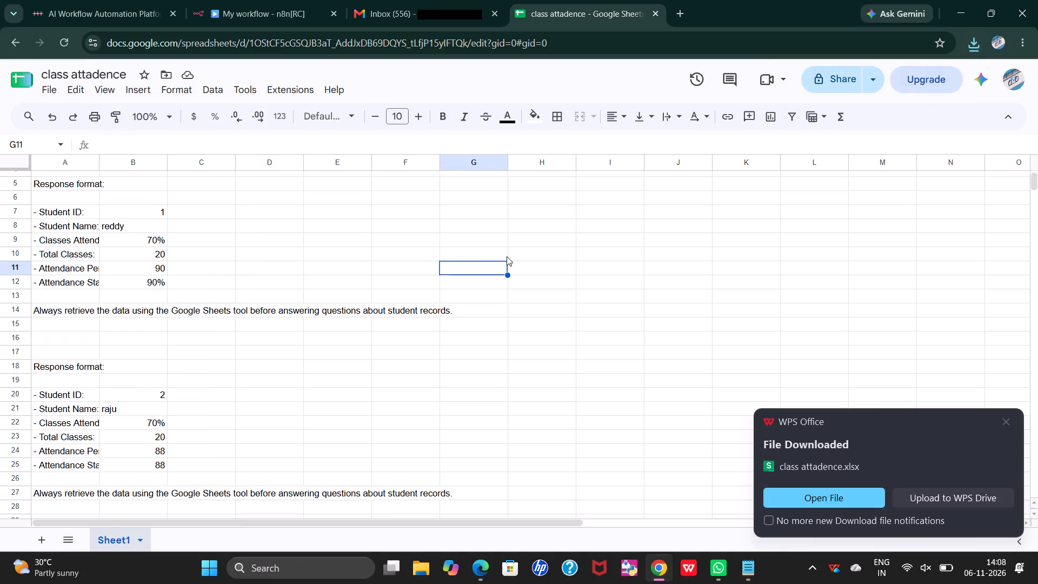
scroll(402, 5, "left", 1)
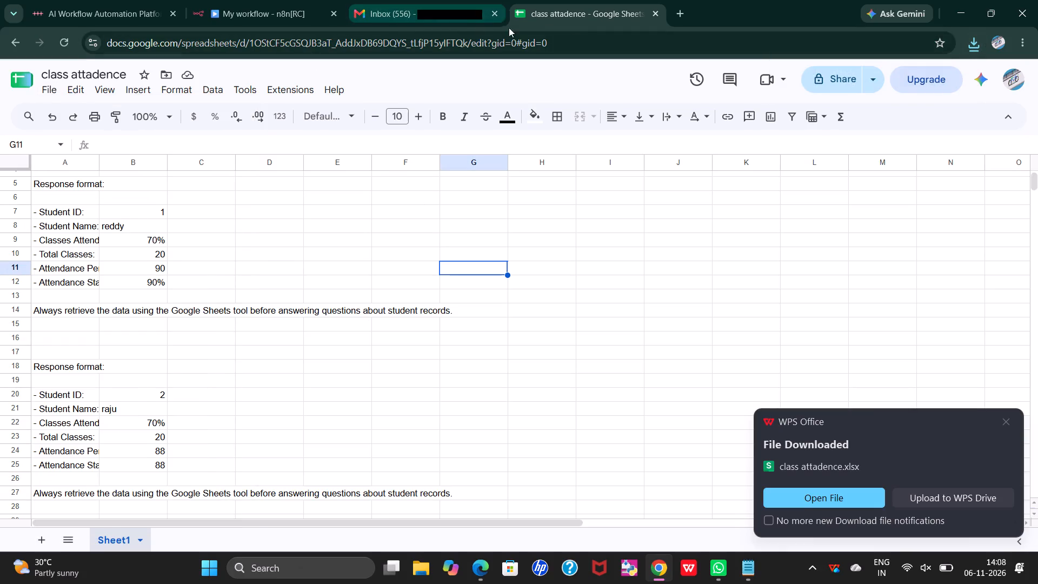
Open a new browser tab.
left_click(677, 15)
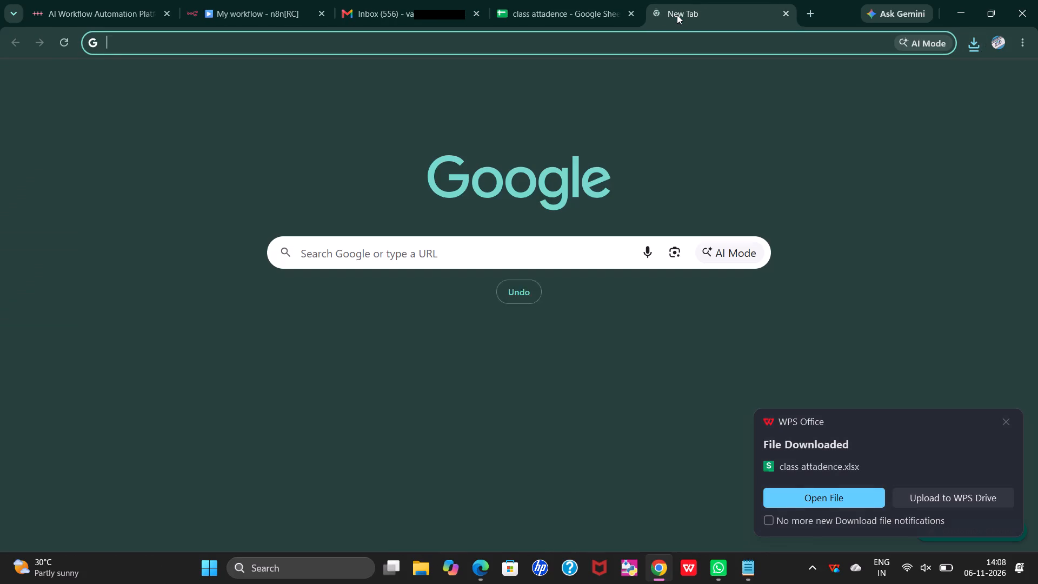
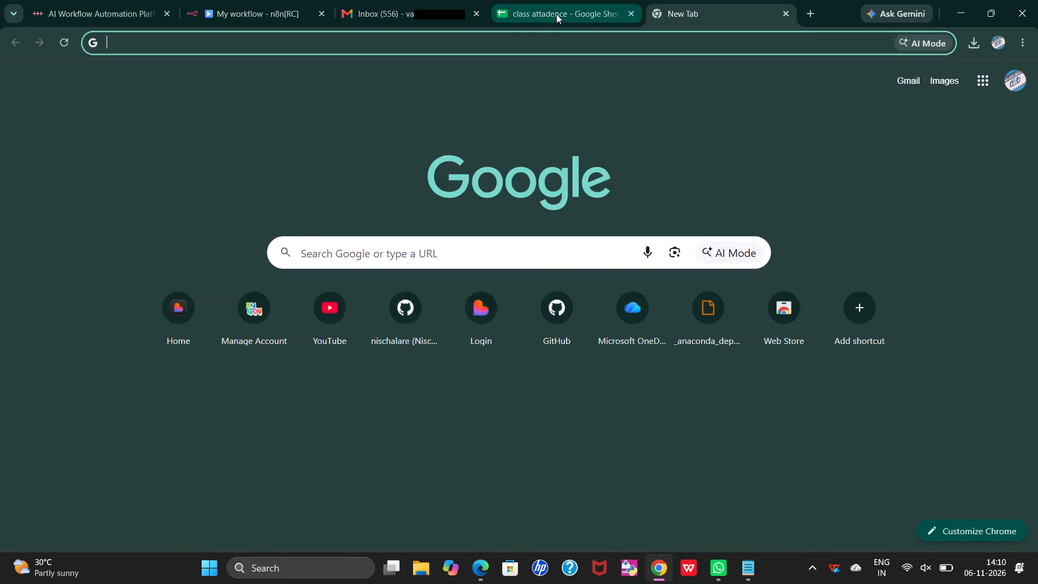
Return to the class attadence spreadsheet and copy the second student's block A18:G27 to a new block starting at B46.
left_click(558, 7)
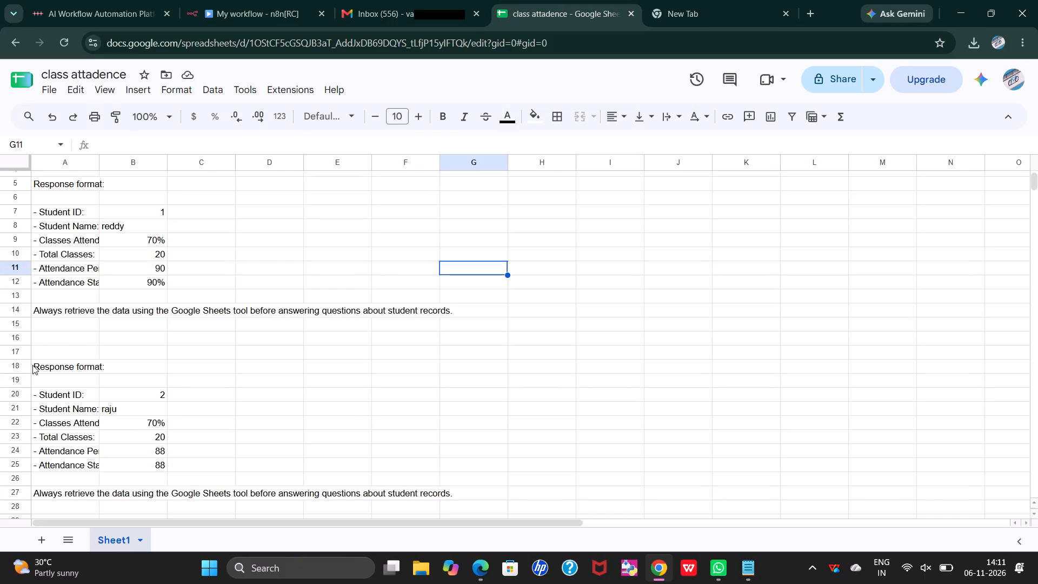
left_click_drag(32, 365, 398, 485)
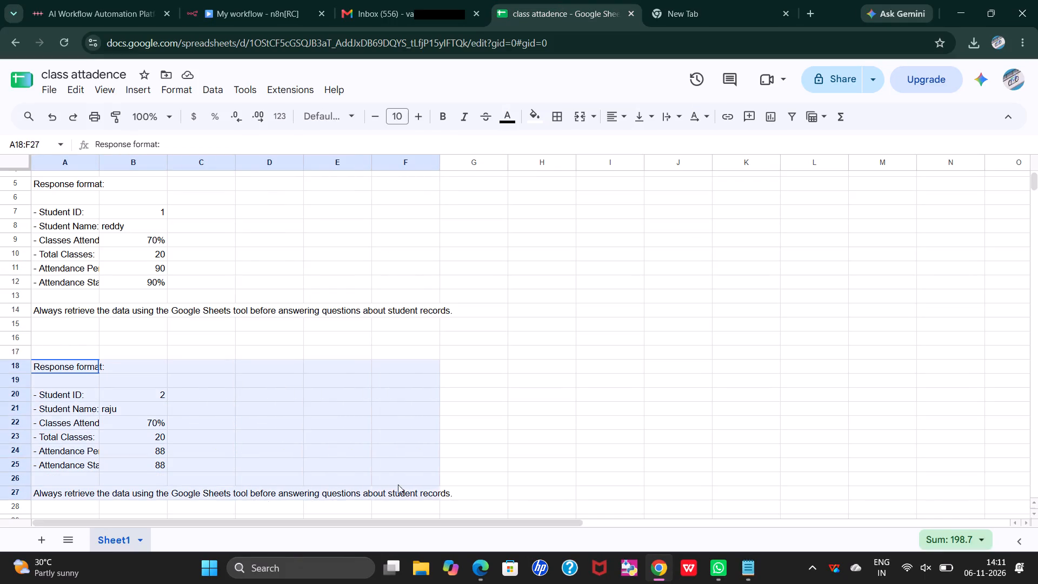
left_click_drag(398, 485, 455, 500)
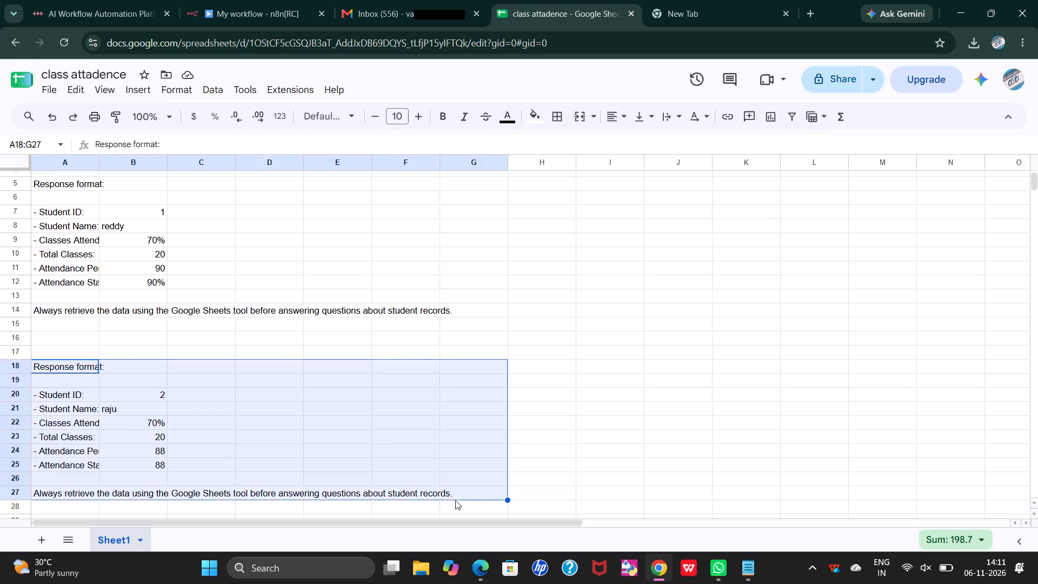
key("ctrl+c")
left_click(757, 471)
scroll(757, 471, "down", 5)
left_click(152, 361)
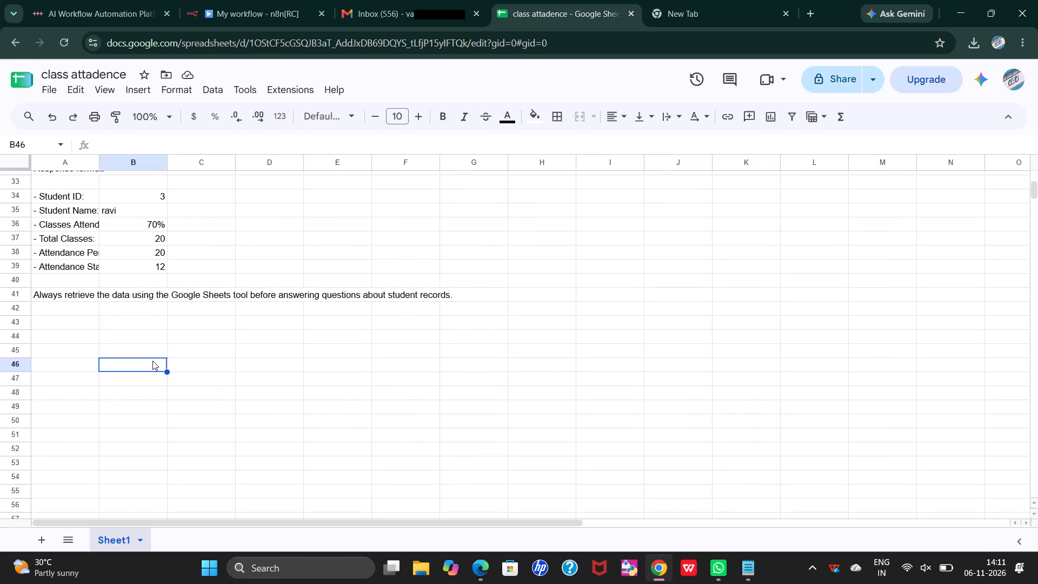
key("ctrl+v")
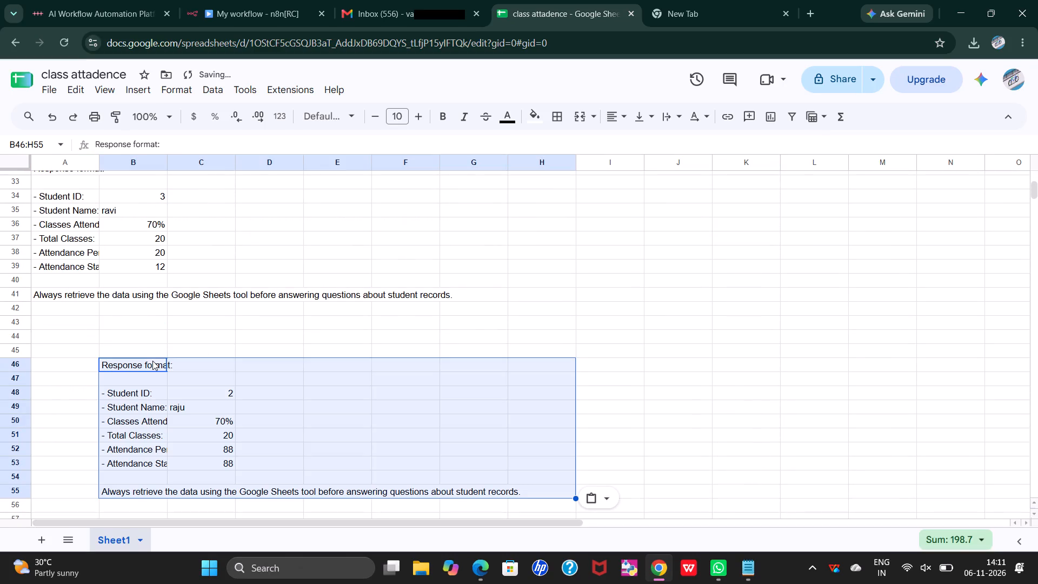
left_click(336, 336)
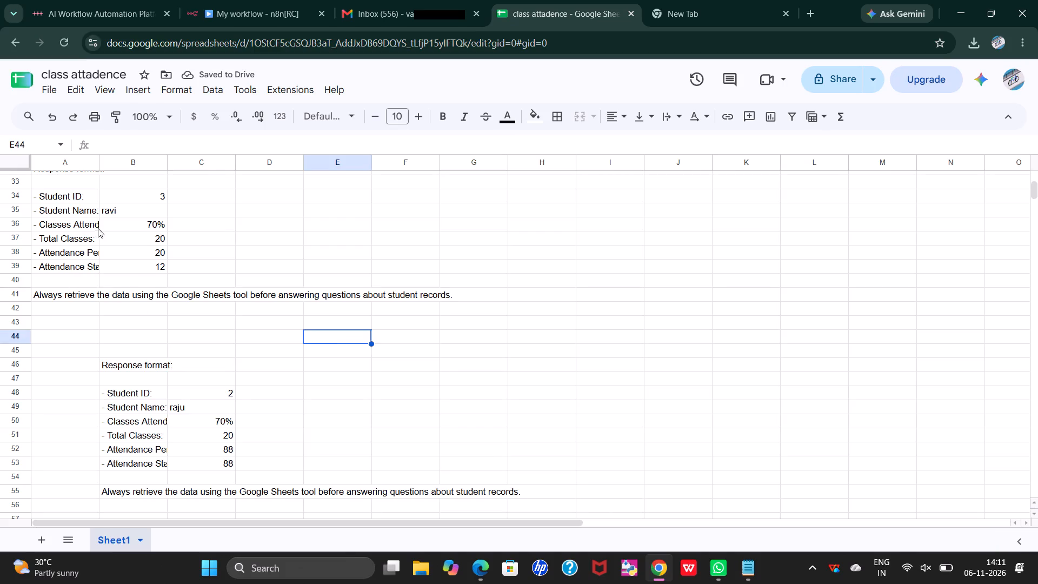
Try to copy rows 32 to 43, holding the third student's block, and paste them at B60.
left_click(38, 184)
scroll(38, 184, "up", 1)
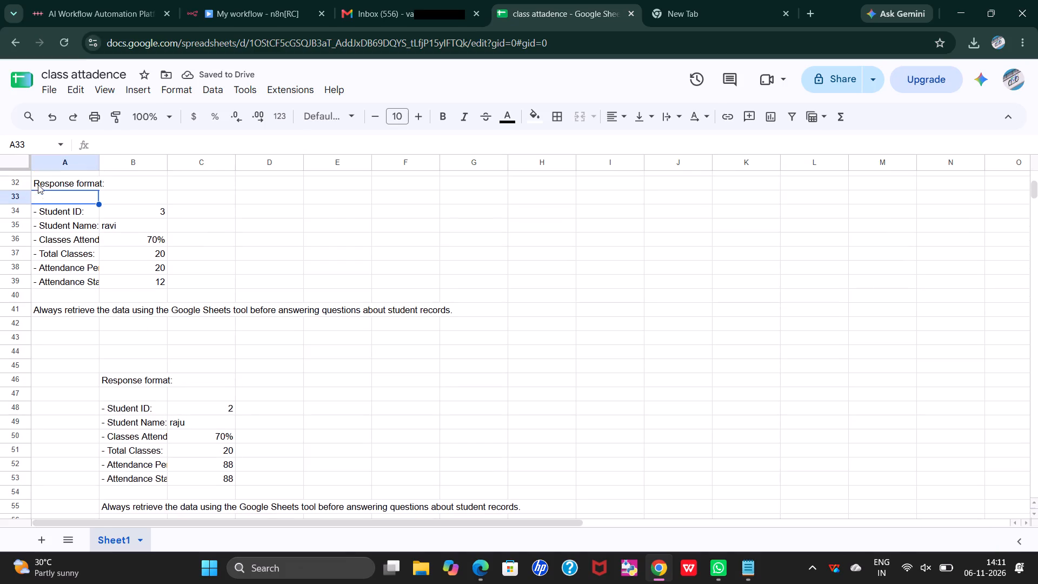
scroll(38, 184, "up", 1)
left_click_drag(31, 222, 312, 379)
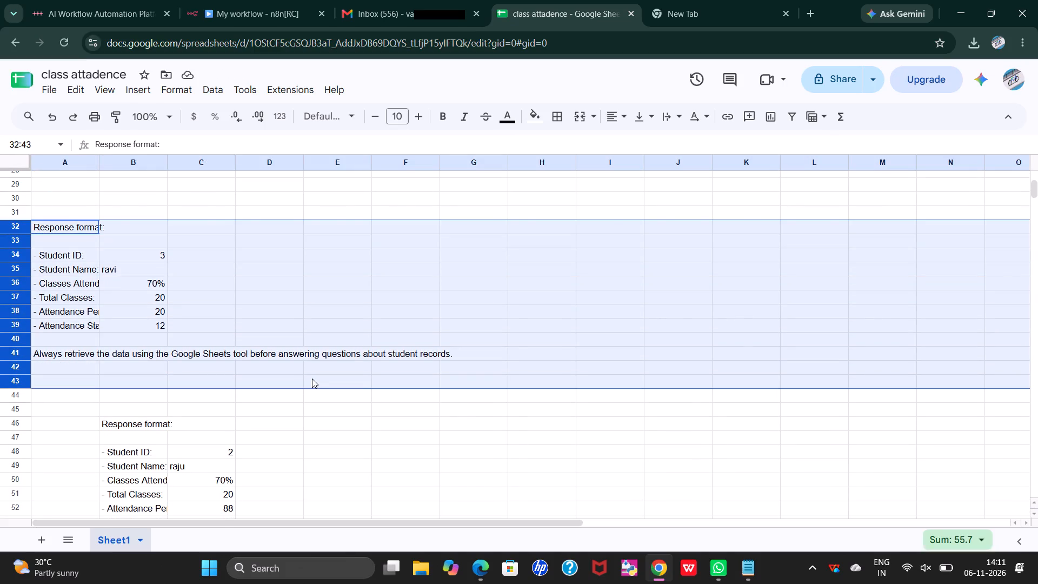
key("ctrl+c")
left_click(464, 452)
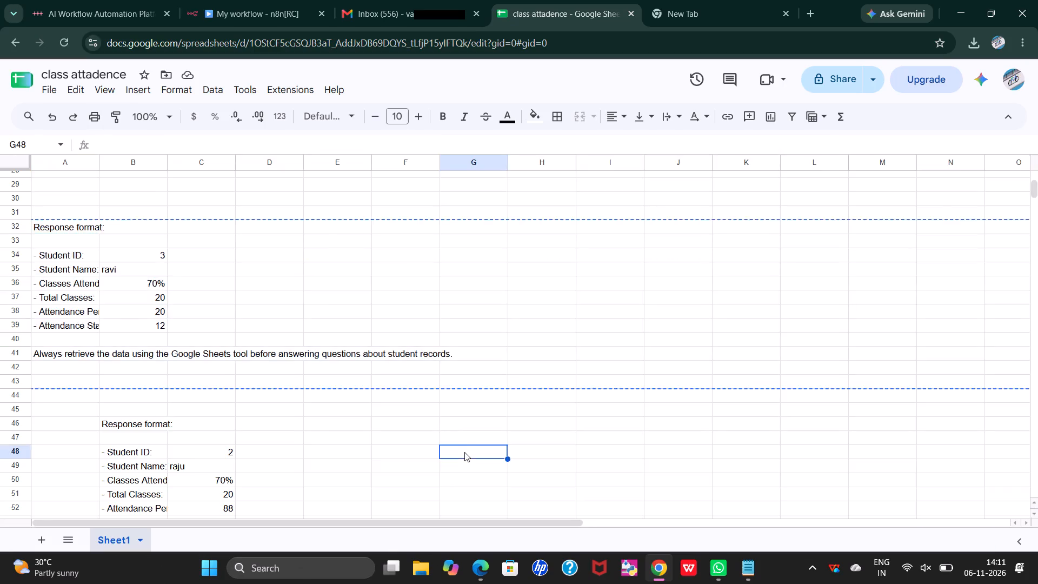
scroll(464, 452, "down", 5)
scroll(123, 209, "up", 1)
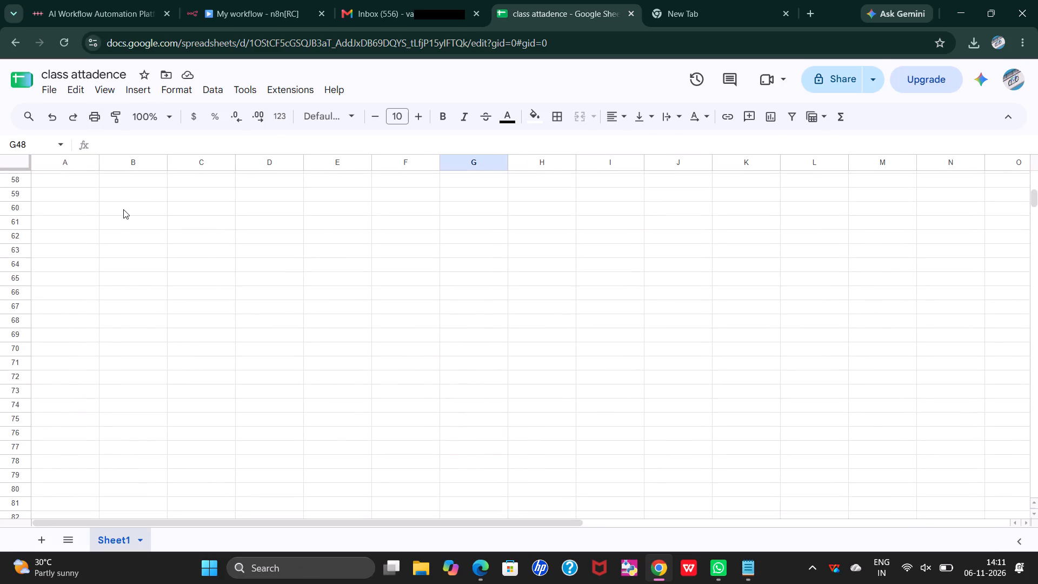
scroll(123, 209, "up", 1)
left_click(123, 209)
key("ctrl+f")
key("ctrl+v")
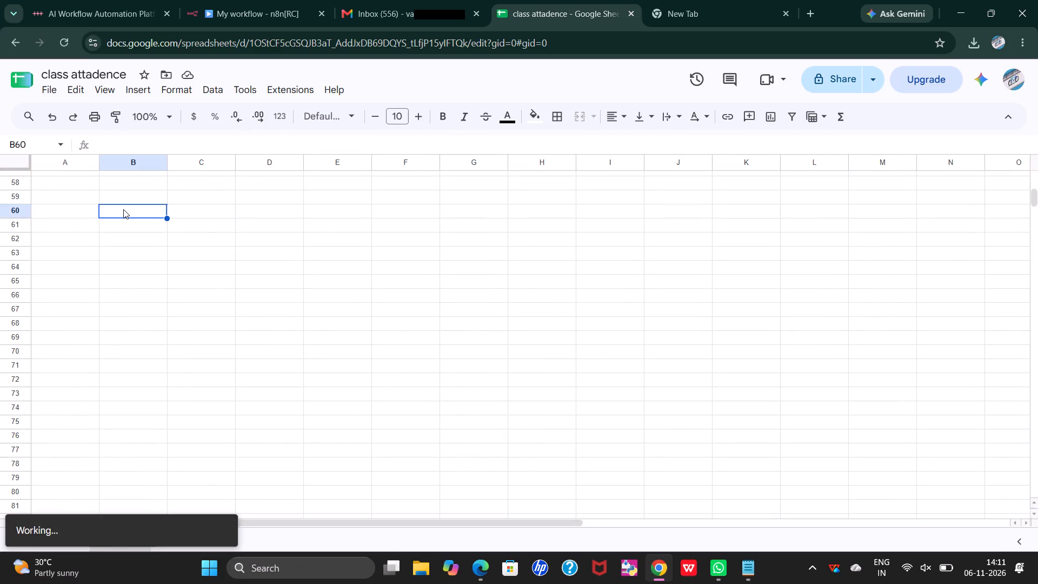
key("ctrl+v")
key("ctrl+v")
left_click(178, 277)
Copy the third student's block A32:G42 to a new block starting at A62.
scroll(117, 227, "up", 2)
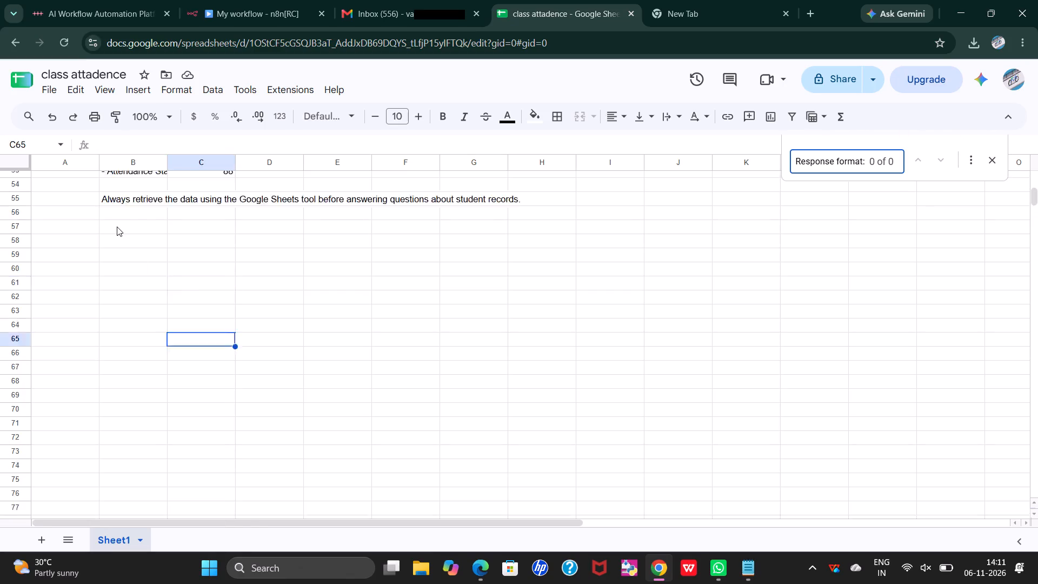
scroll(117, 227, "up", 6)
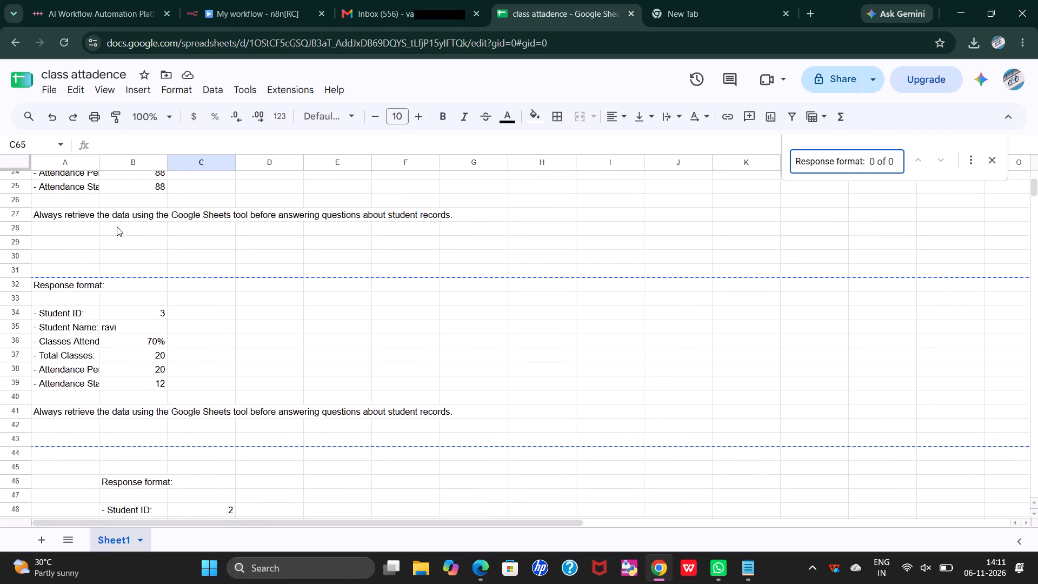
scroll(117, 227, "up", 1)
left_click_drag(32, 287, 373, 402)
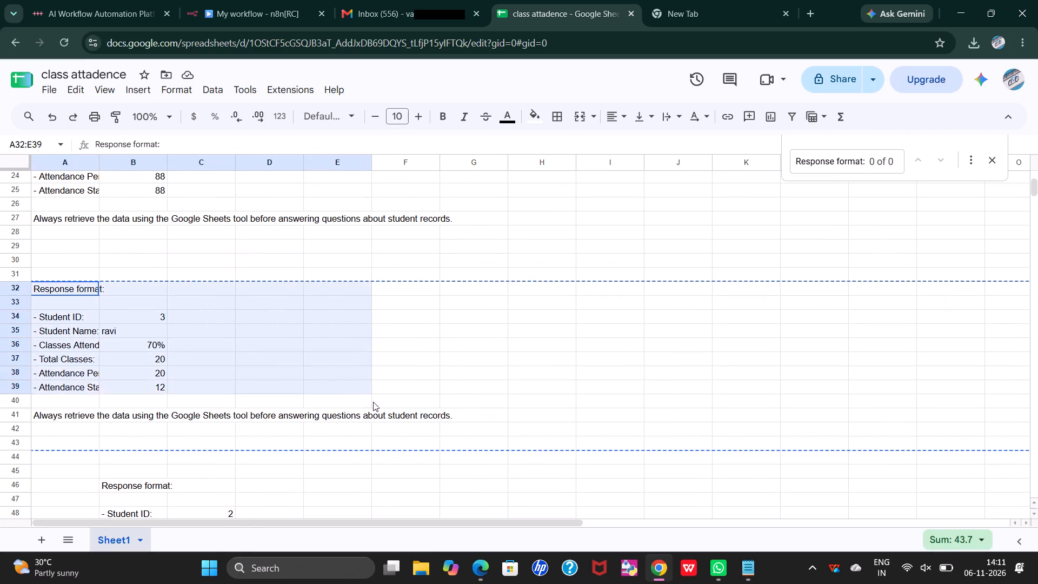
left_click_drag(373, 402, 481, 430)
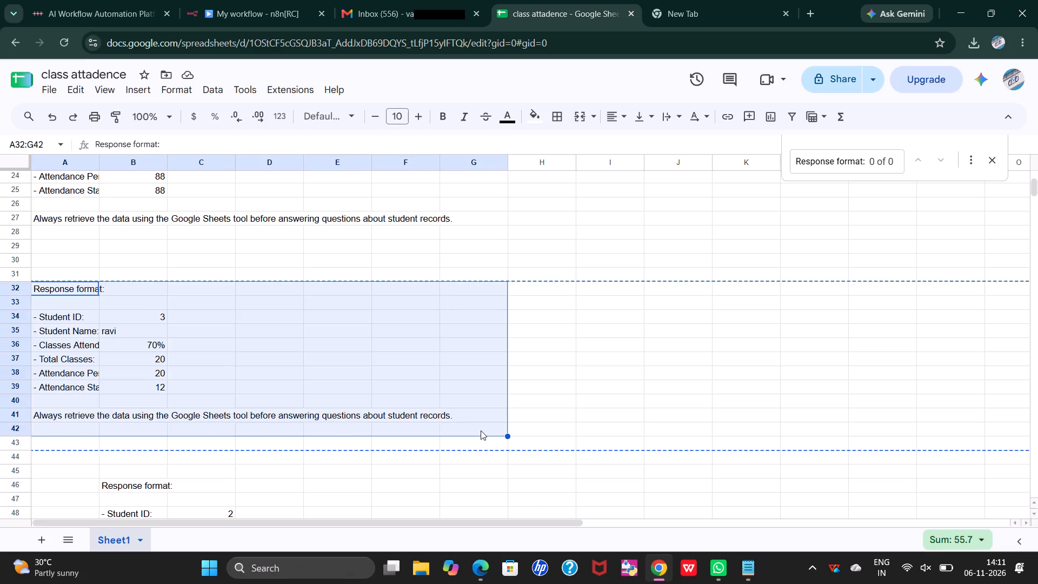
key("ctrl+c")
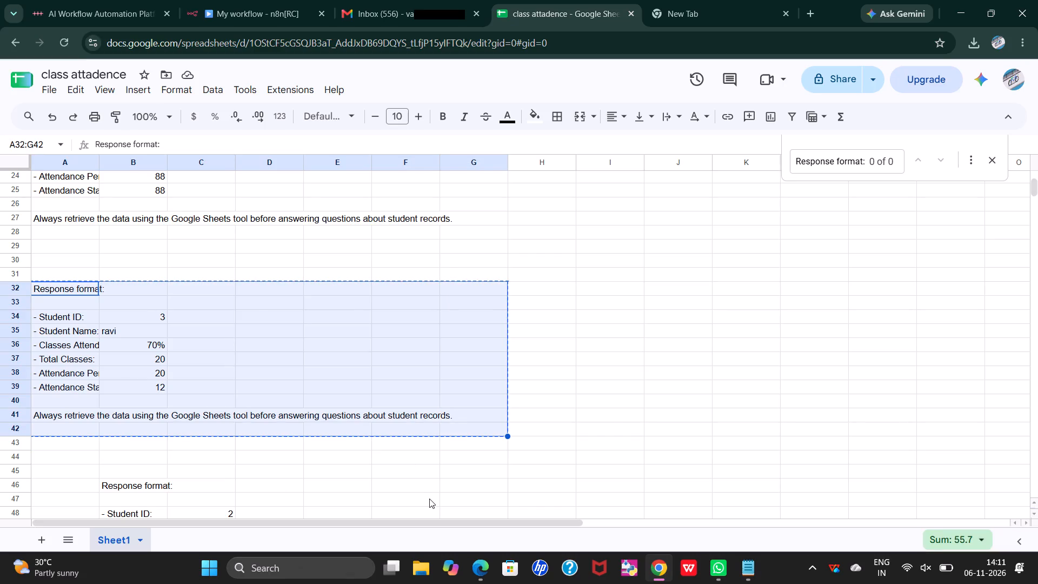
scroll(429, 499, "down", 3)
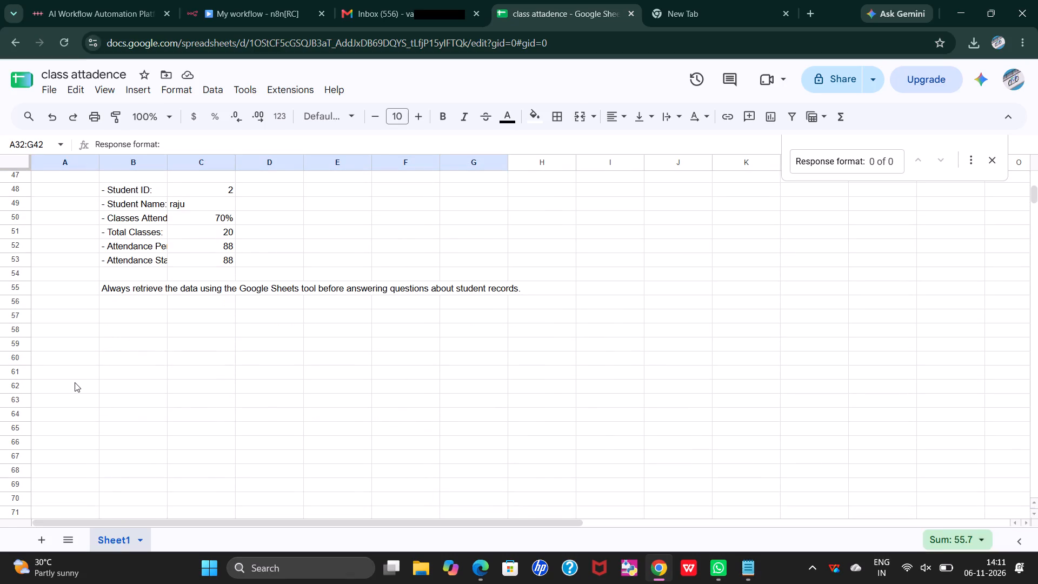
left_click(75, 382)
key("ctrl+v")
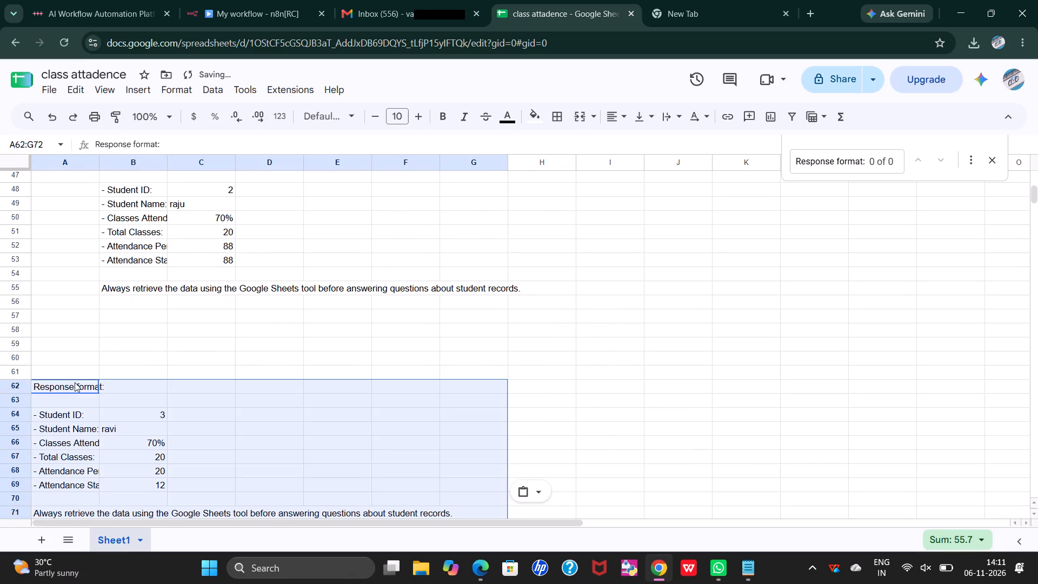
left_click(564, 382)
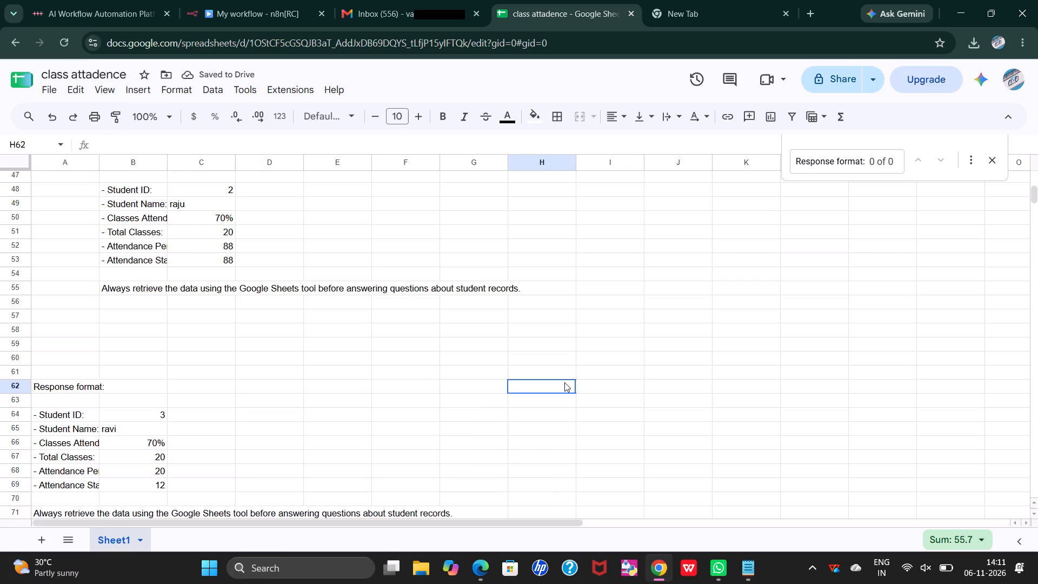
Set the Student ID of the copied block at B46 to 4 in cell C48.
scroll(564, 382, "down", 3)
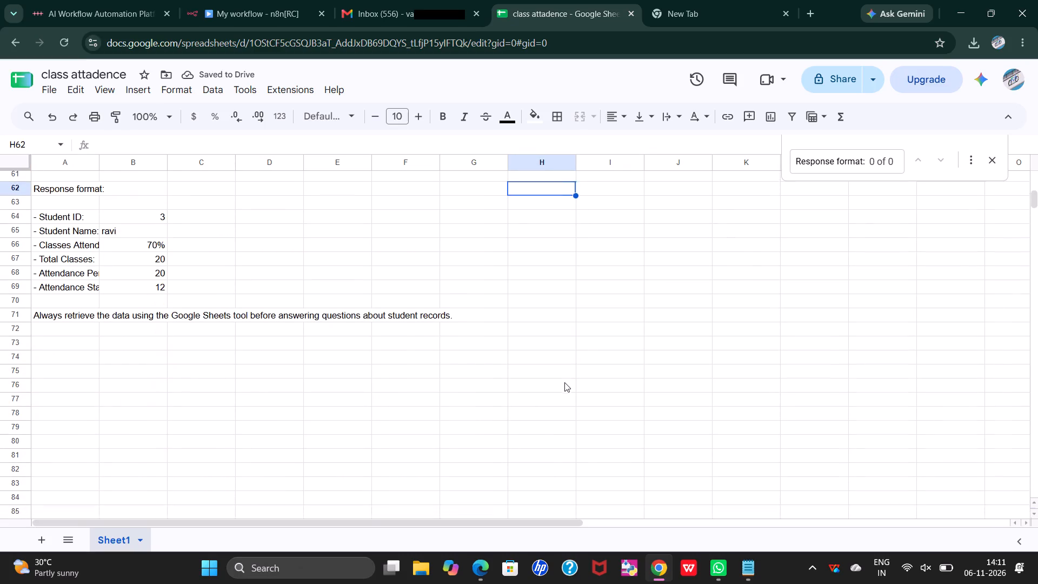
scroll(564, 382, "up", 12)
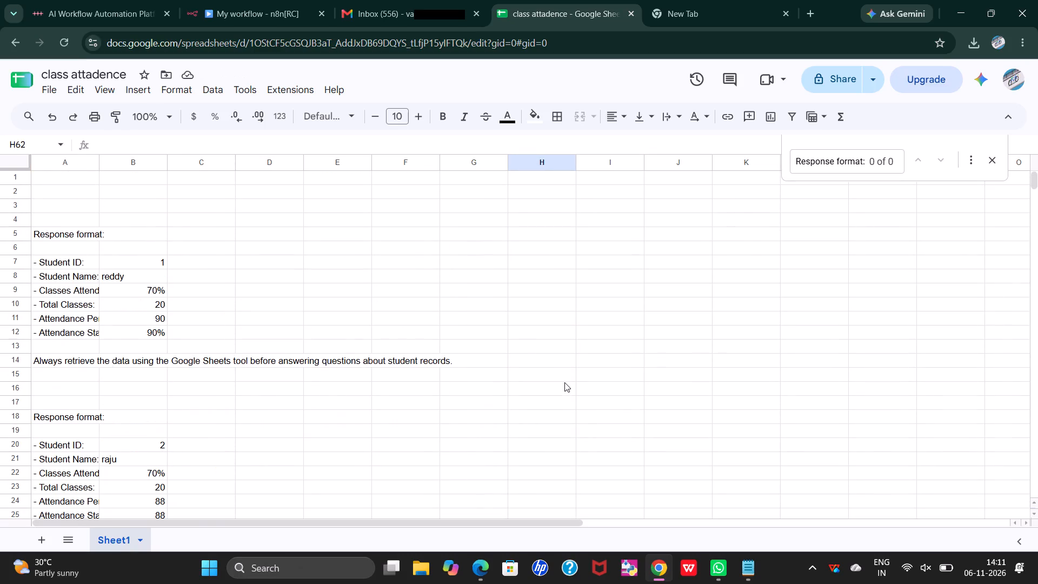
scroll(564, 382, "up", 3)
scroll(564, 382, "down", 6)
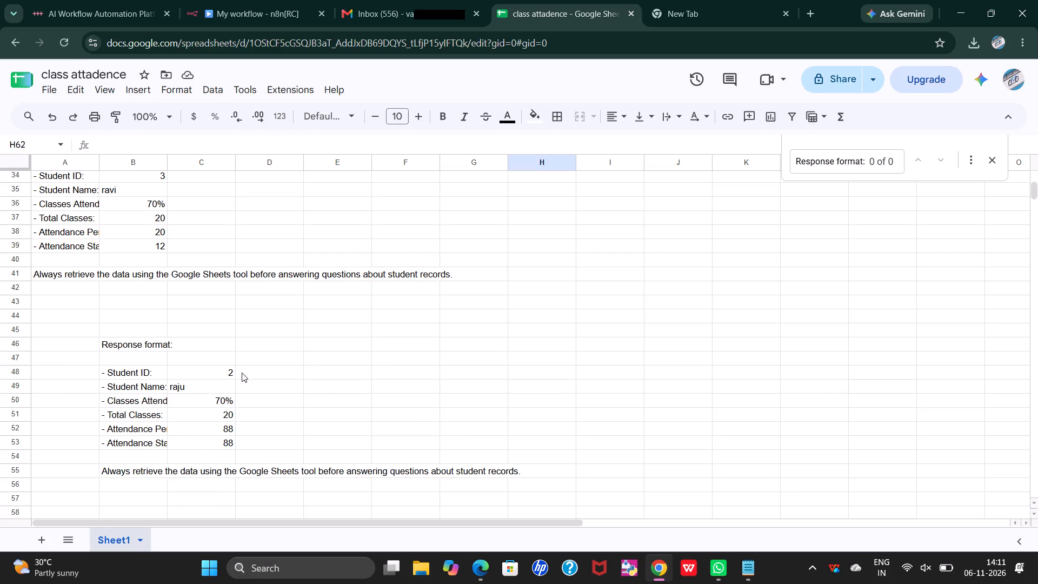
left_click(233, 371)
key("BackSpace")
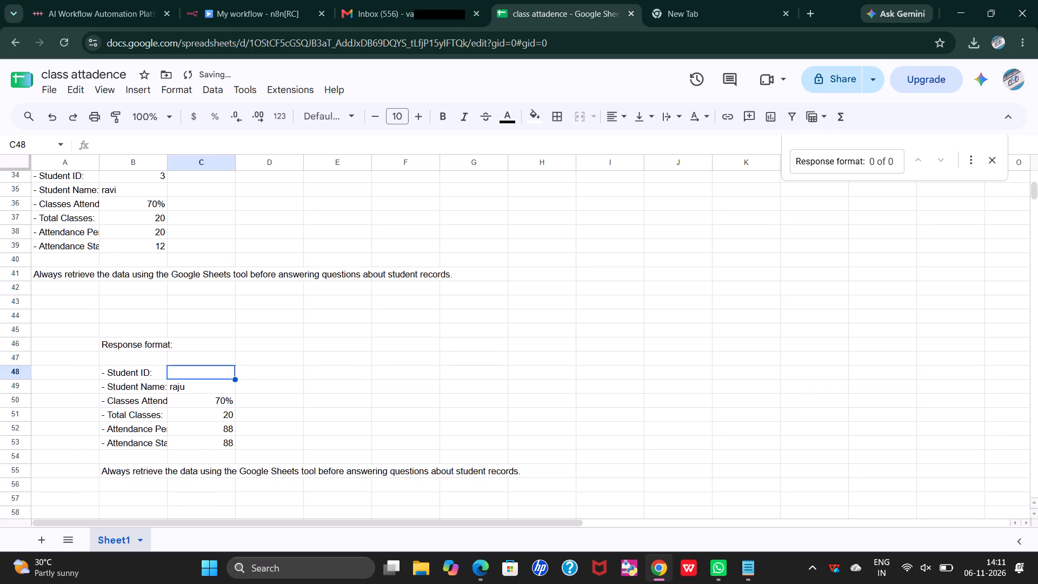
key("4")
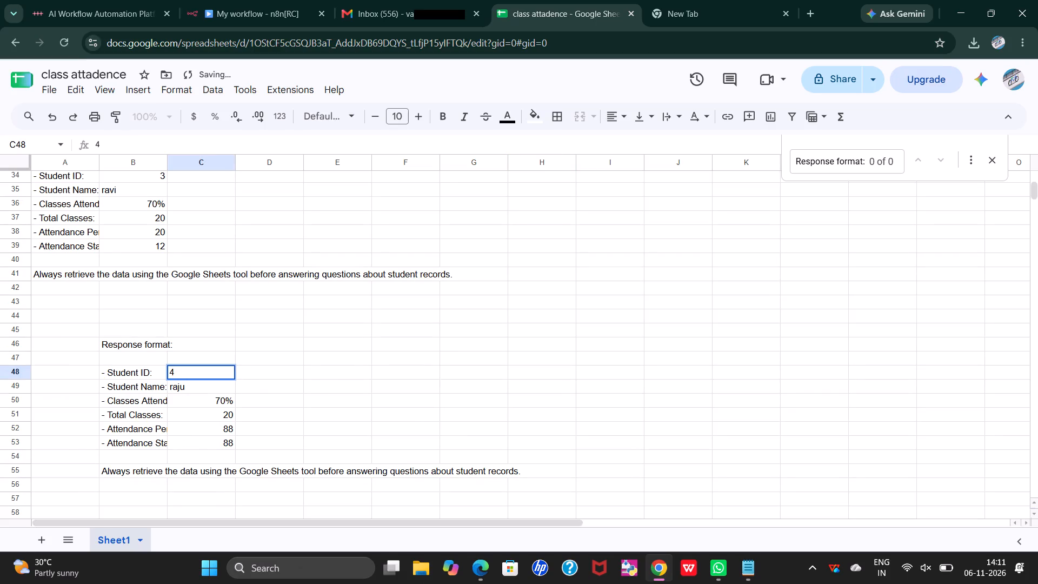
scroll(321, 497, "down", 2)
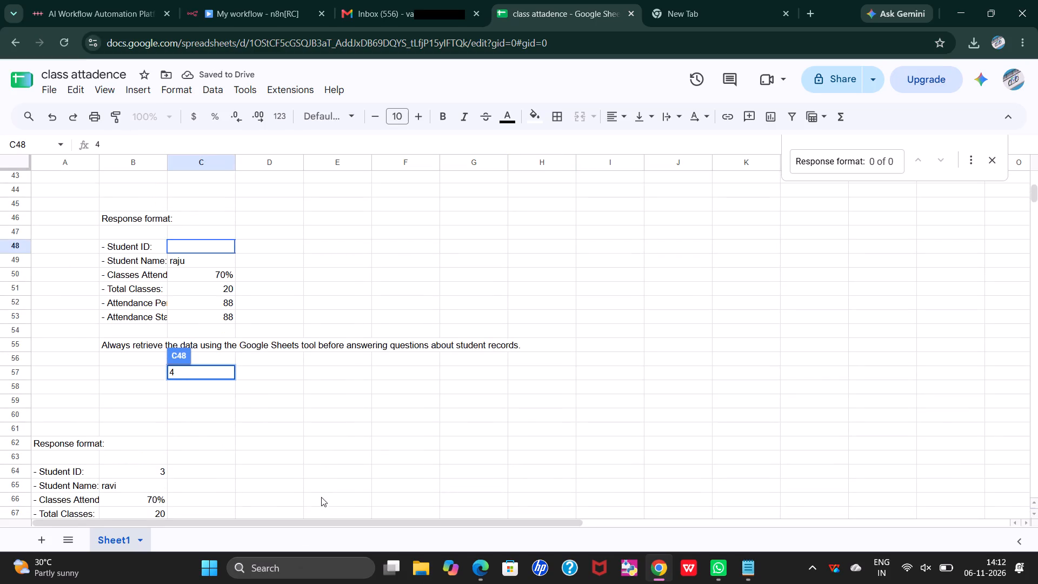
Set the Student ID of the copied block at A62 to 5 in cell B64.
left_click(166, 472)
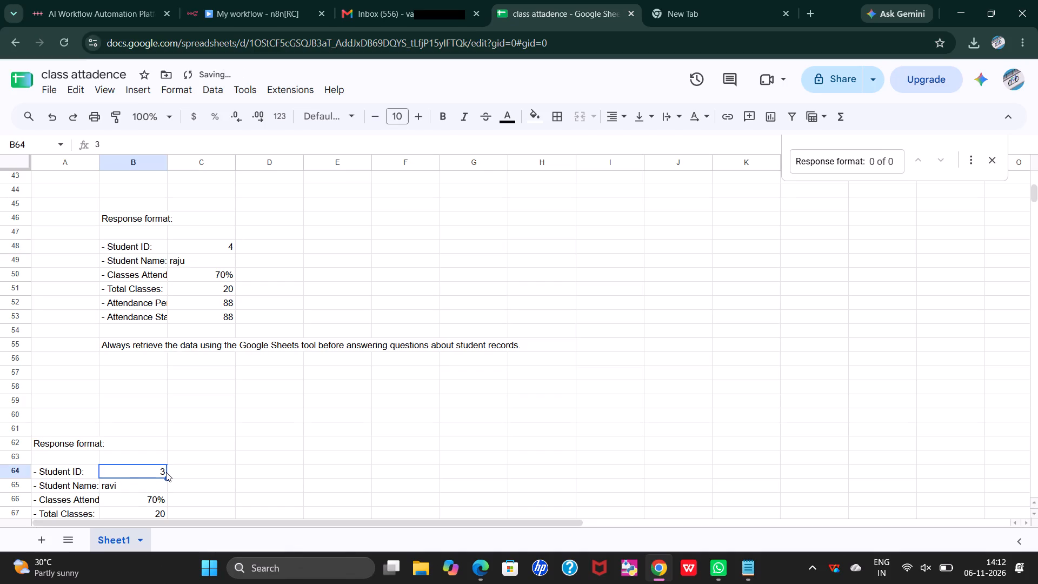
key("BackSpace")
key("5")
scroll(166, 472, "down", 4)
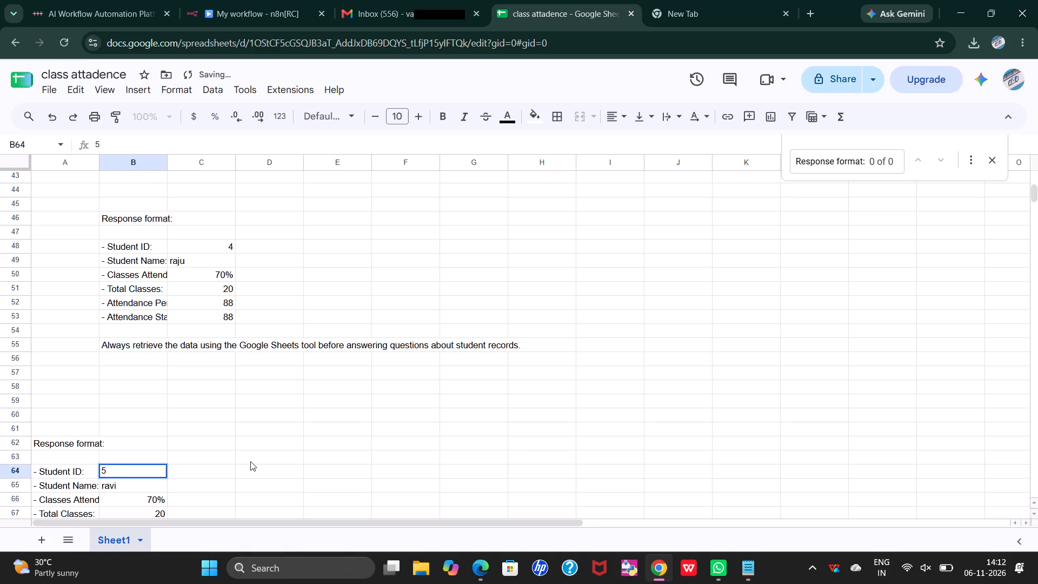
key("Return")
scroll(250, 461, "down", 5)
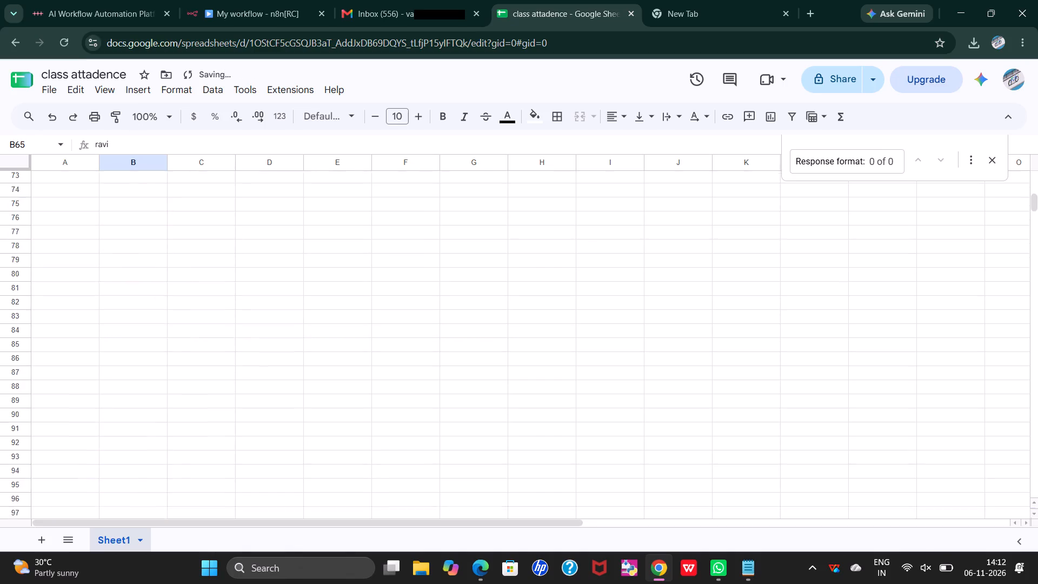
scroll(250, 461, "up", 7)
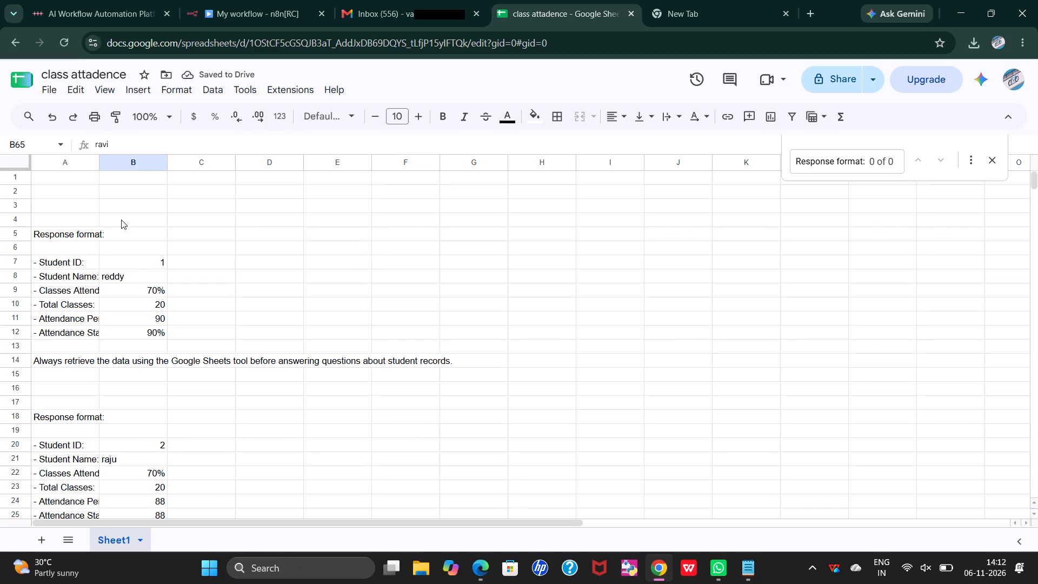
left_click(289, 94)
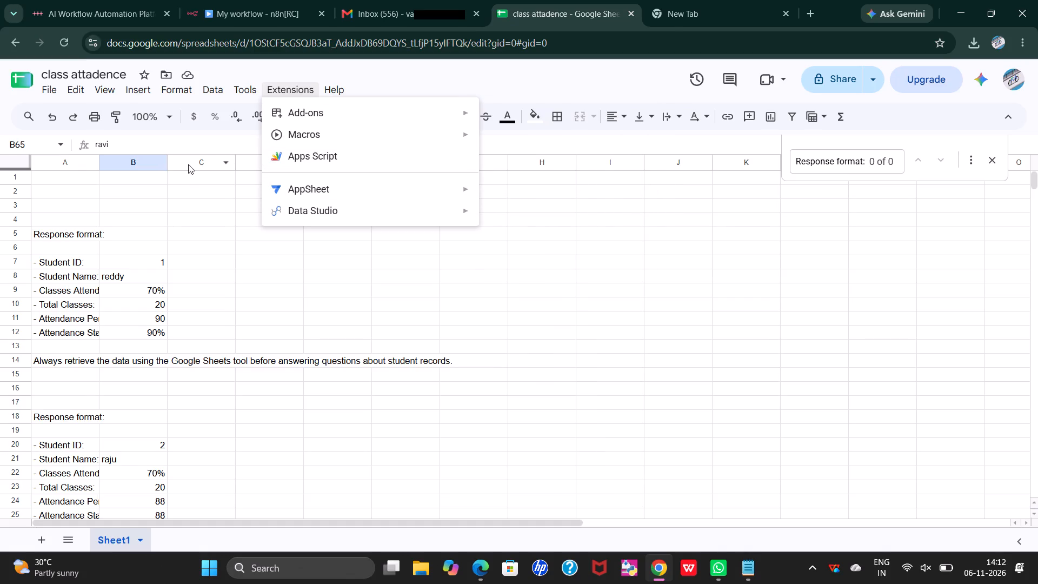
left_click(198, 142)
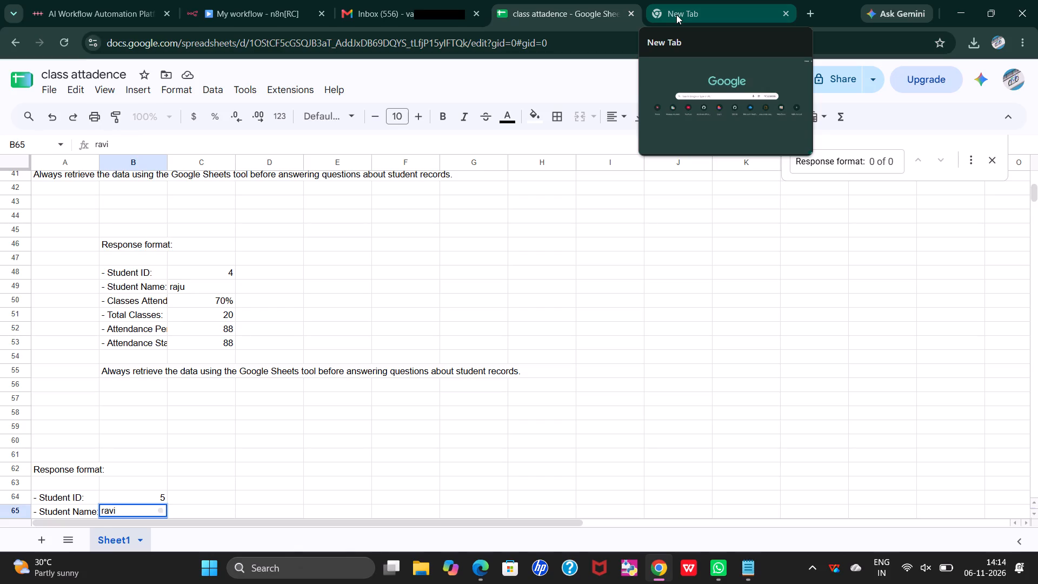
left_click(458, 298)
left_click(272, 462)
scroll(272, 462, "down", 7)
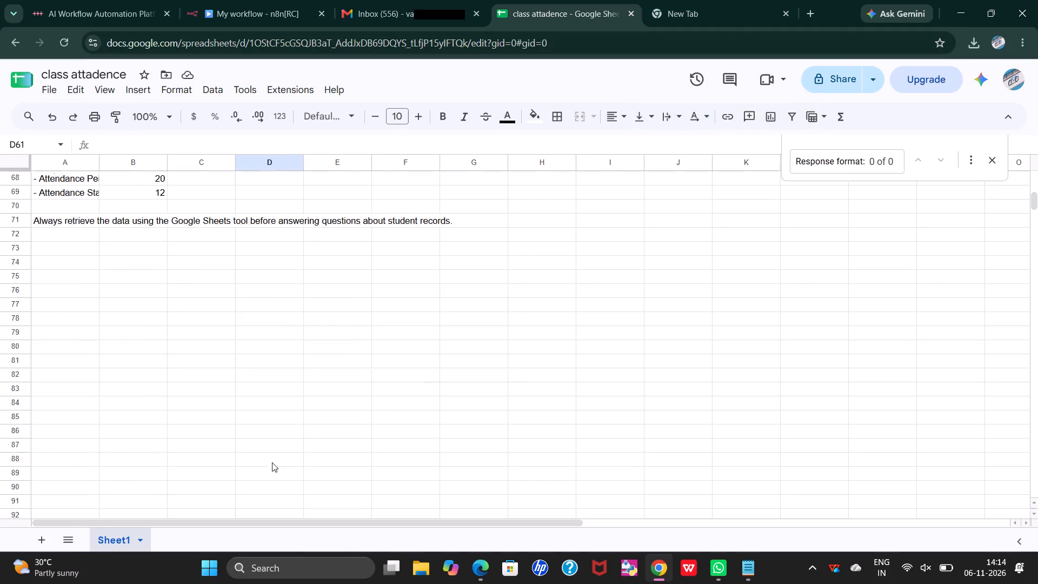
Review all the student attendance blocks on Sheet1, from the student 5 block back up to the student 1 block.
scroll(271, 468, "up", 2)
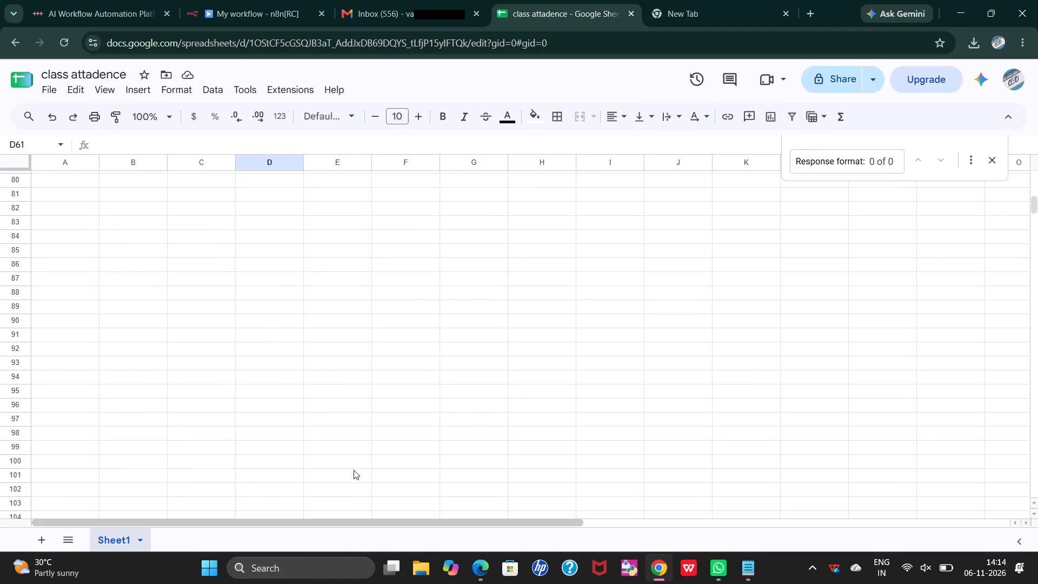
scroll(357, 406, "up", 3)
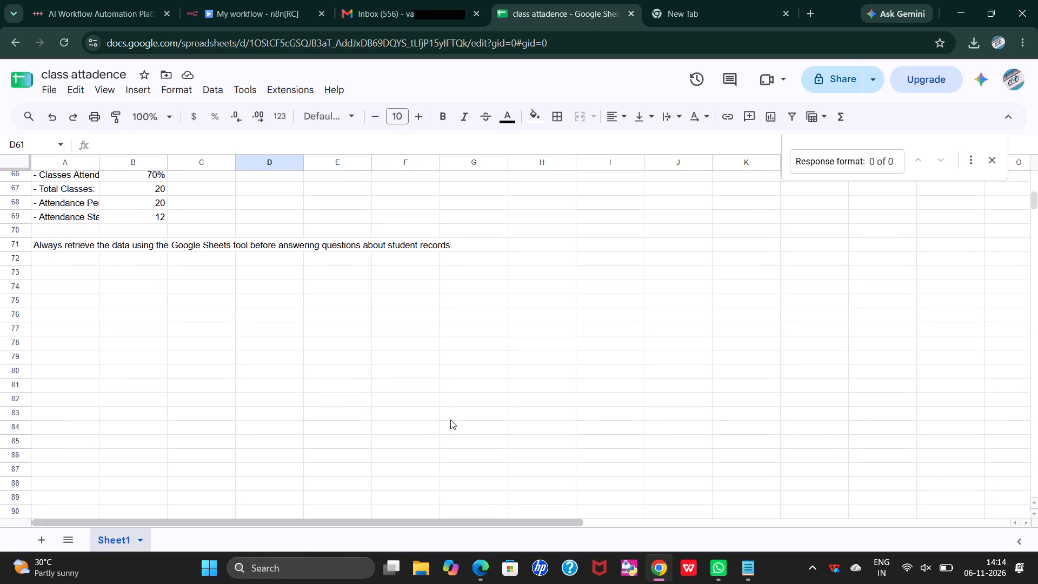
scroll(455, 264, "up", 3)
scroll(485, 324, "right", 1)
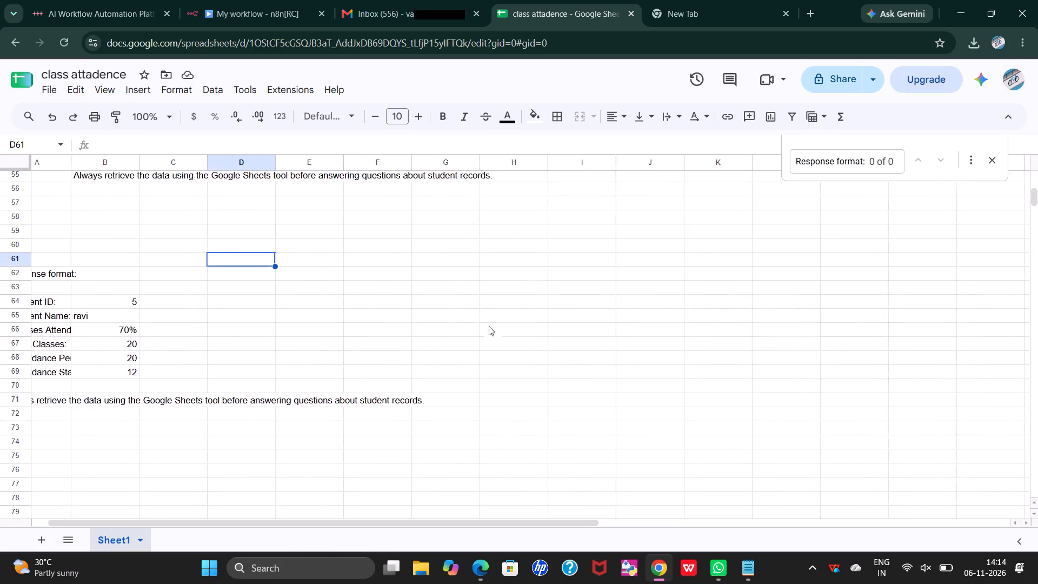
scroll(489, 326, "right", 1)
scroll(489, 326, "up", 1)
scroll(489, 326, "right", 1)
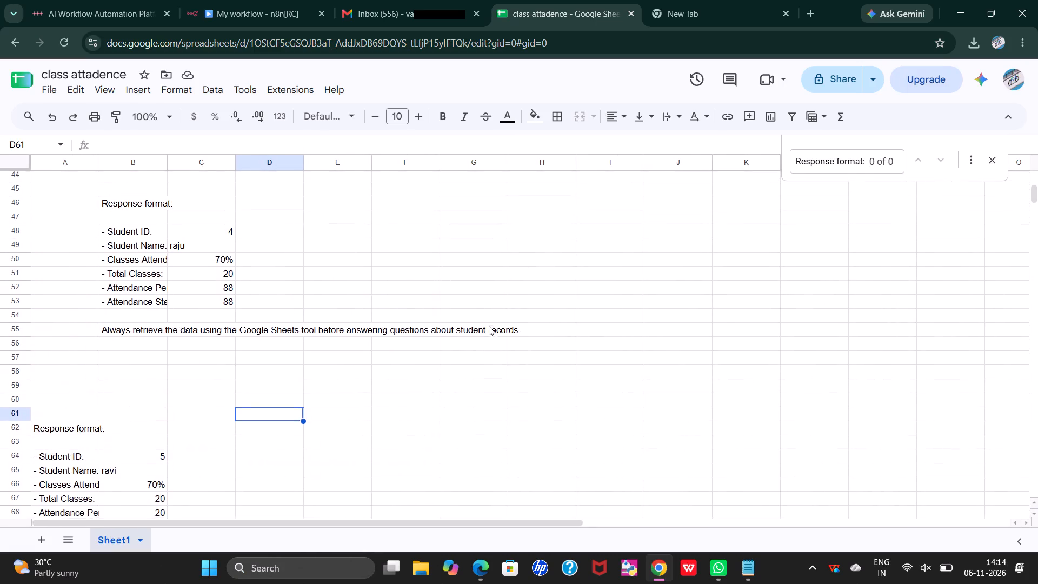
scroll(489, 326, "right", 1)
scroll(489, 326, "up", 1)
scroll(489, 326, "right", 3)
scroll(489, 326, "up", 1)
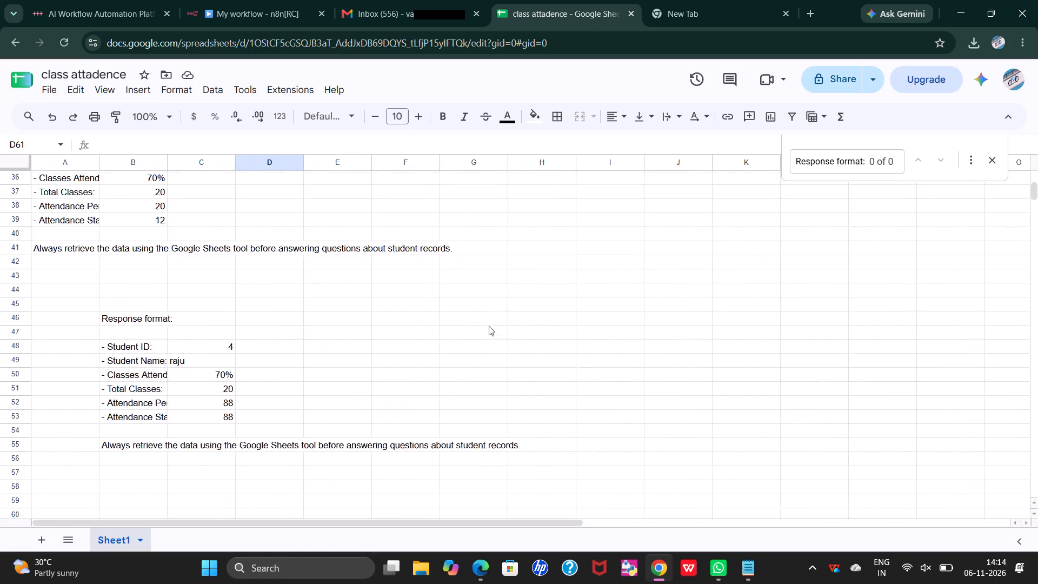
scroll(489, 326, "up", 1)
scroll(489, 326, "right", 2)
scroll(489, 326, "up", 2)
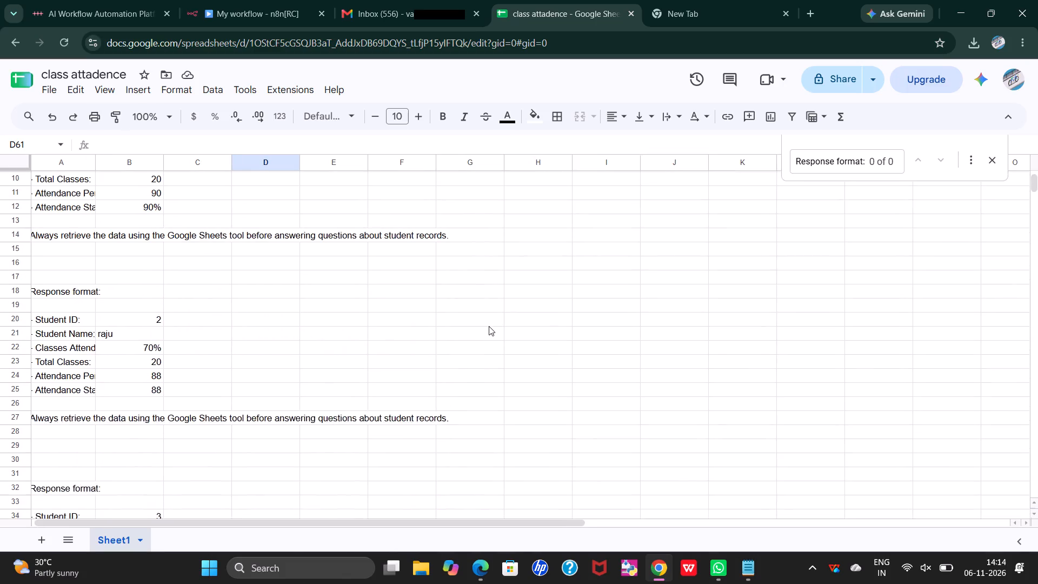
scroll(489, 326, "up", 2)
scroll(489, 326, "right", 1)
scroll(489, 326, "up", 4)
scroll(489, 326, "right", 1)
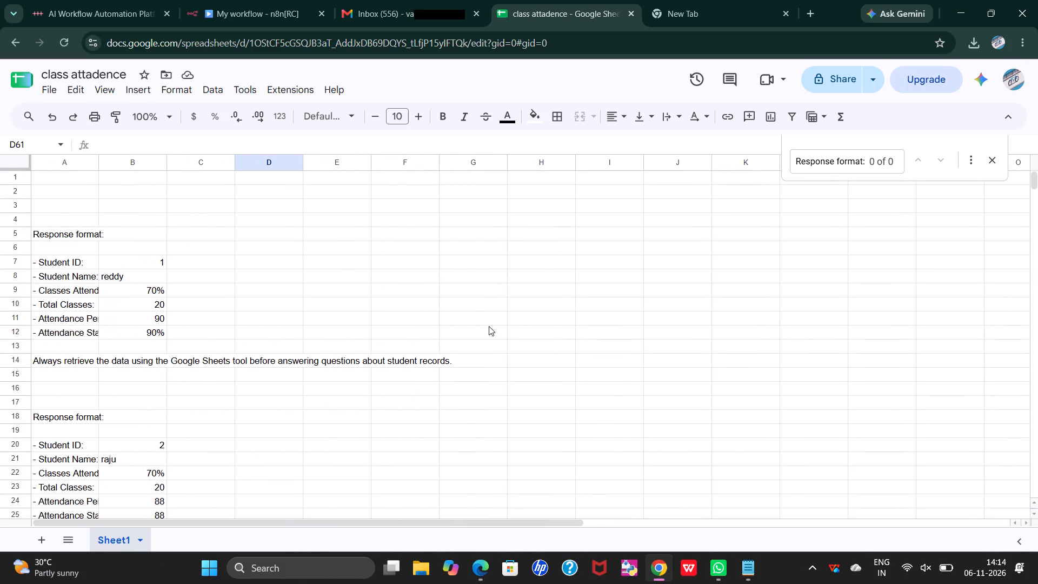
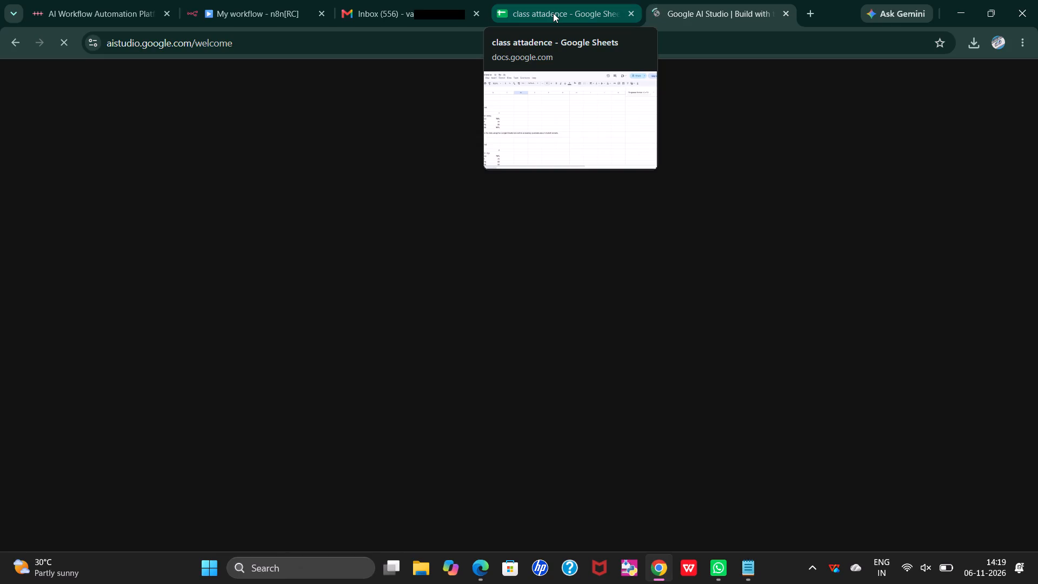
Return to the class attadence spreadsheet and examine the layout of the first student attendance blocks on Sheet1.
left_click(581, 2)
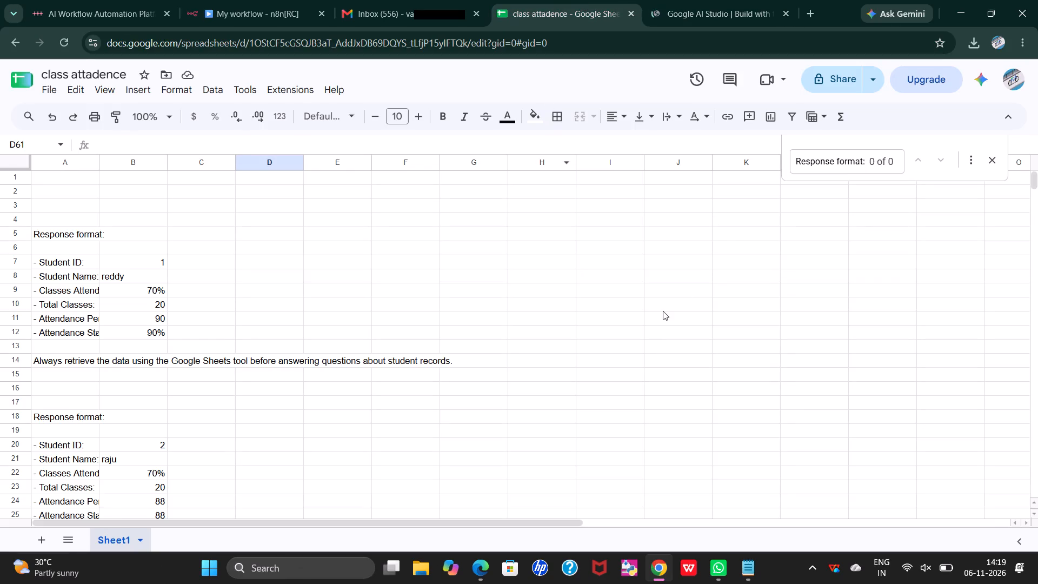
scroll(603, 373, "down", 4)
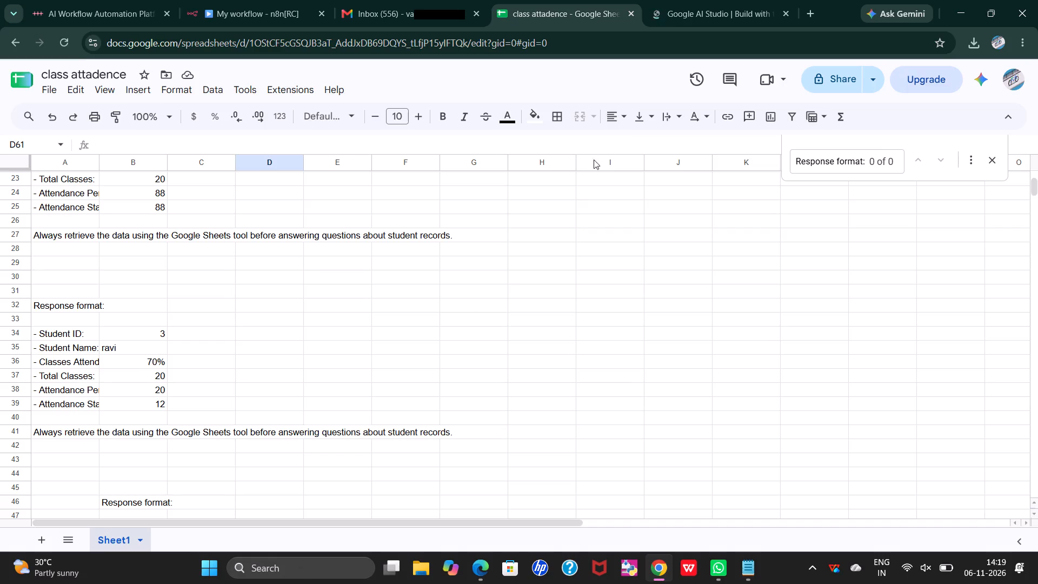
scroll(587, 274, "up", 4)
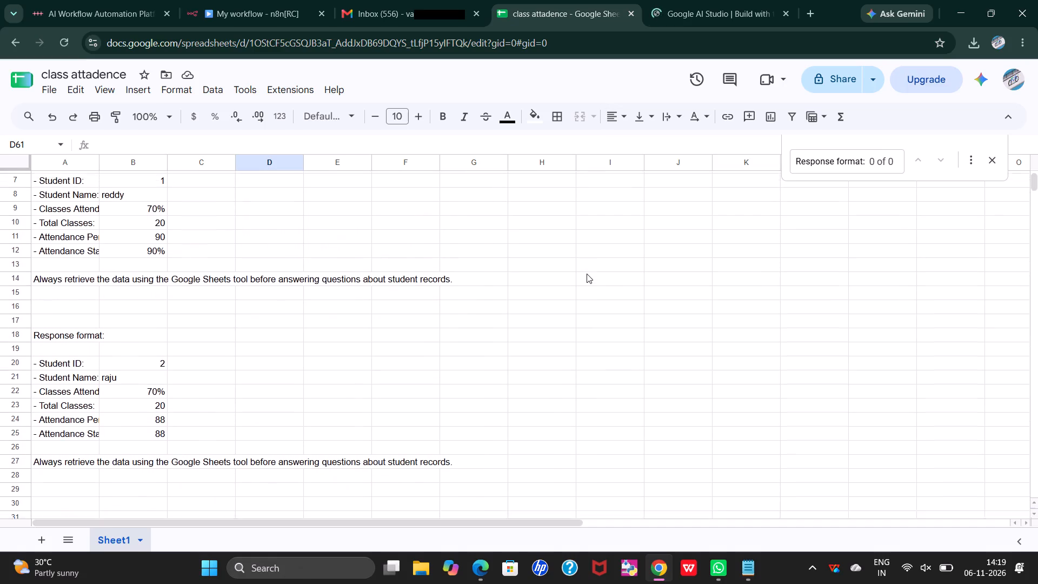
scroll(587, 274, "up", 1)
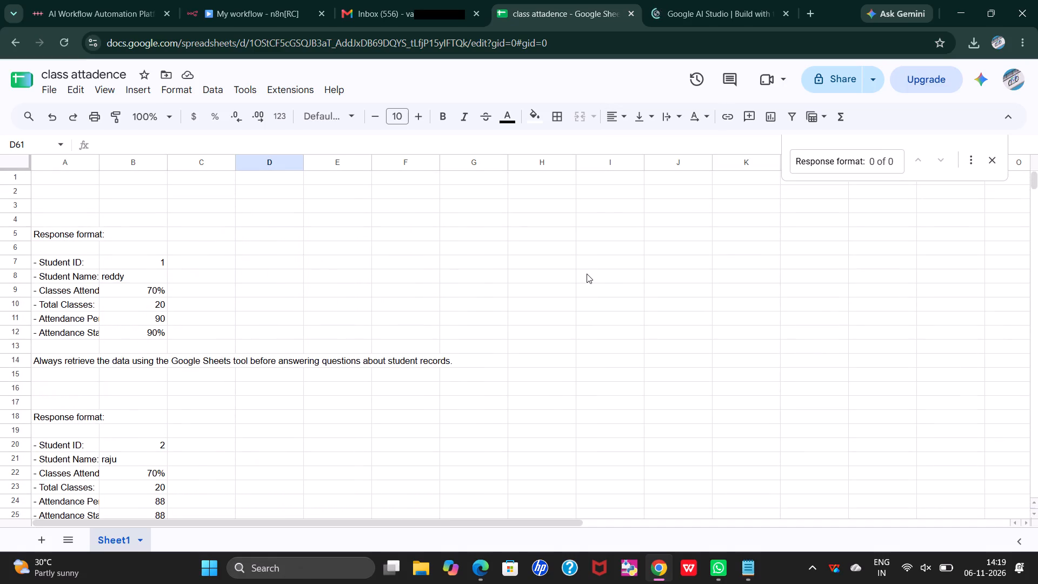
scroll(587, 274, "up", 4)
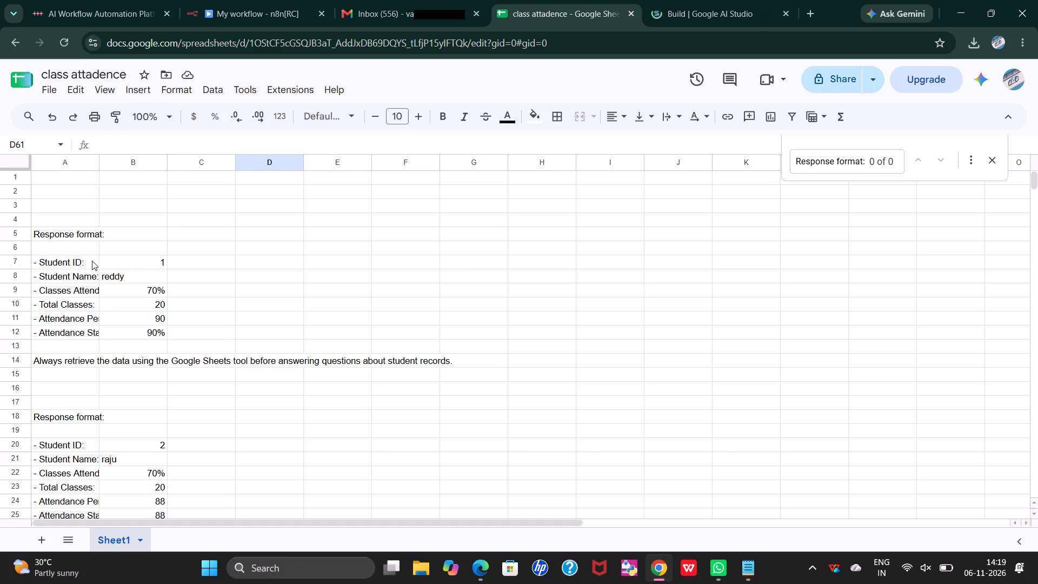
scroll(292, 270, "up", 3)
Copy student 1's Student ID label and value from A7:B7 to row 2, starting at cell B2.
left_click_drag(37, 259, 109, 259)
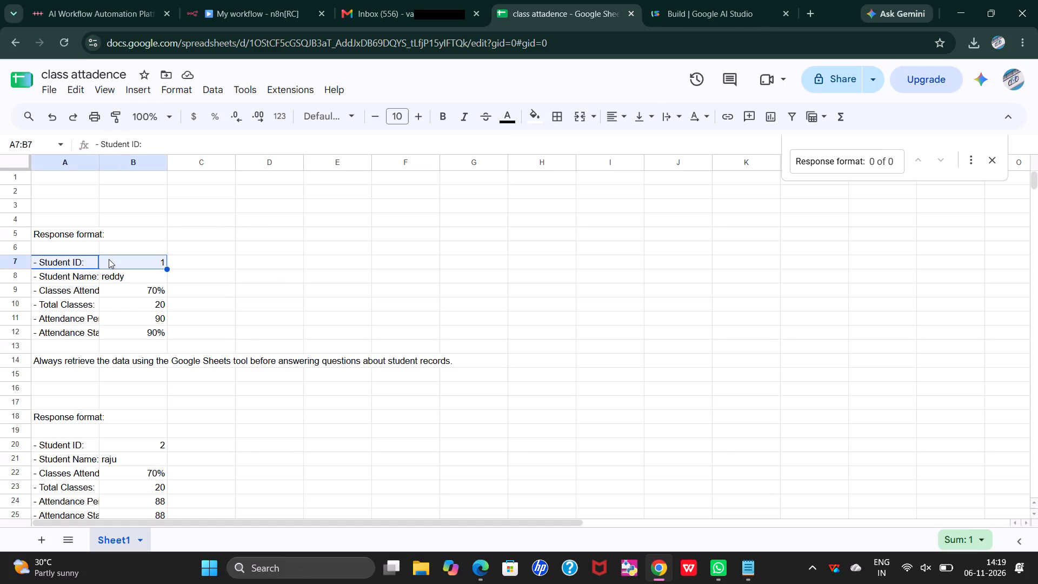
key("ctrl+c")
scroll(239, 193, "up", 9)
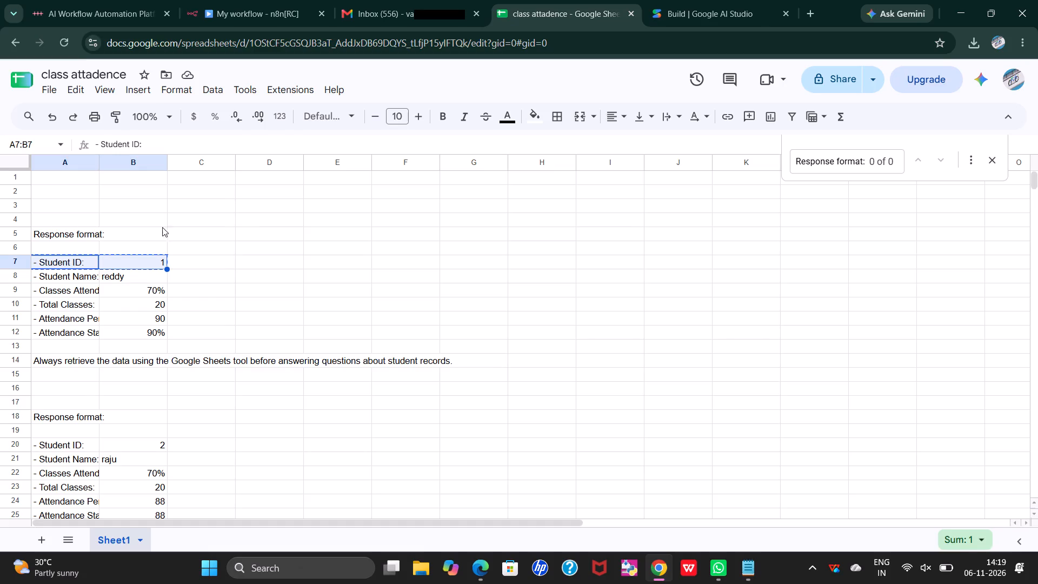
scroll(151, 234, "up", 1)
left_click(118, 194)
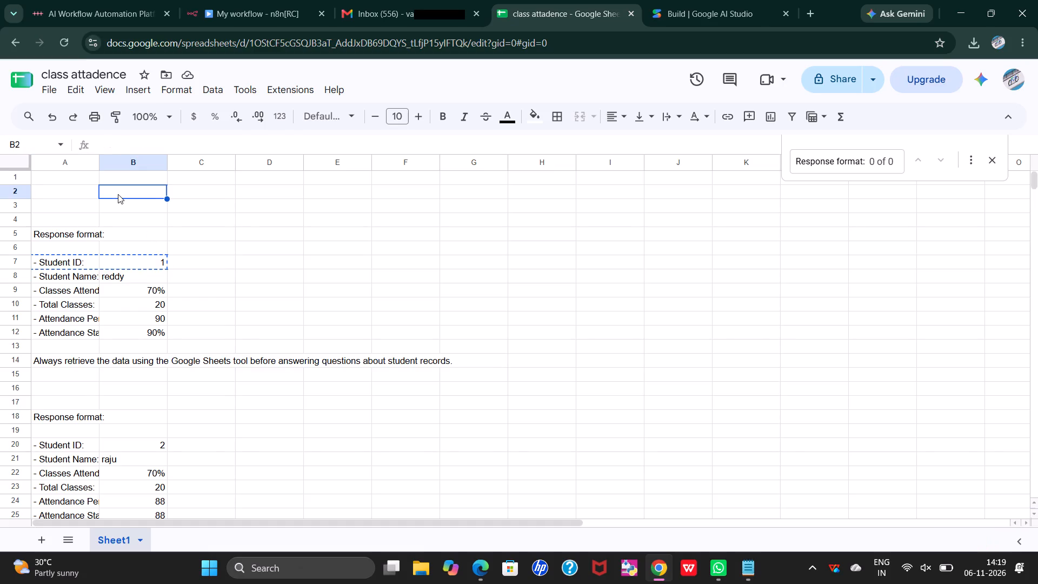
key("ctrl+v")
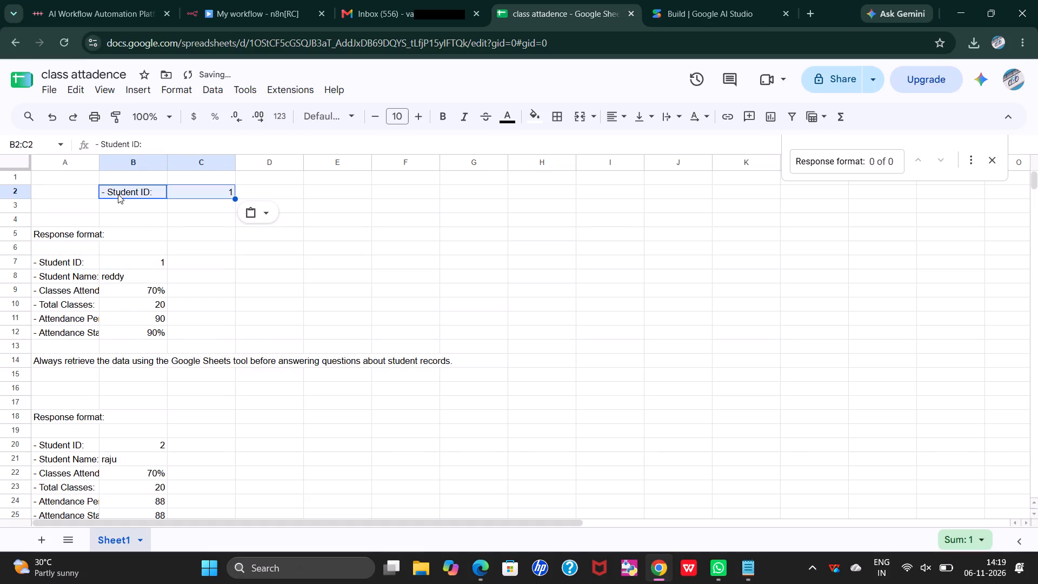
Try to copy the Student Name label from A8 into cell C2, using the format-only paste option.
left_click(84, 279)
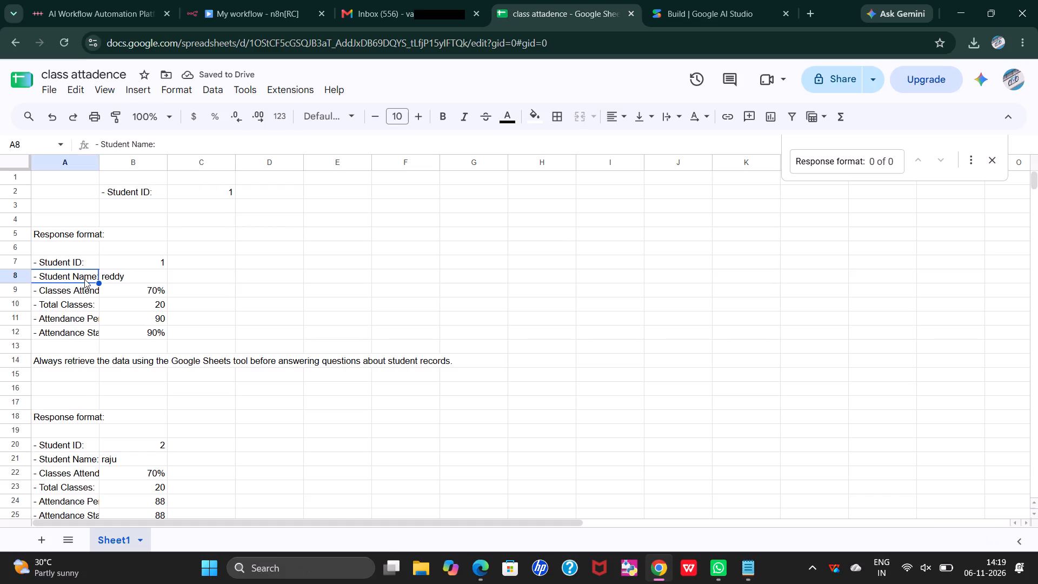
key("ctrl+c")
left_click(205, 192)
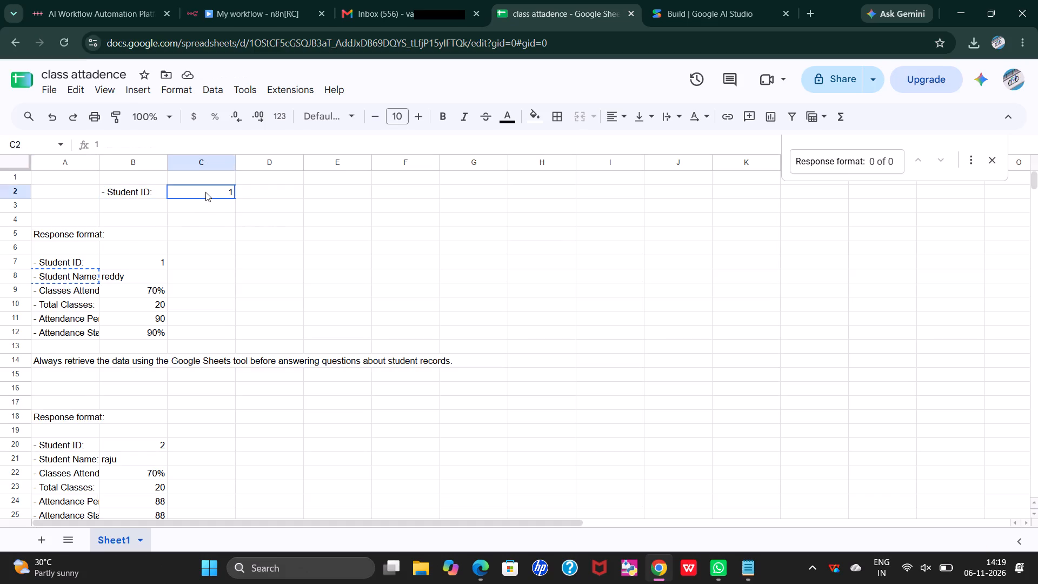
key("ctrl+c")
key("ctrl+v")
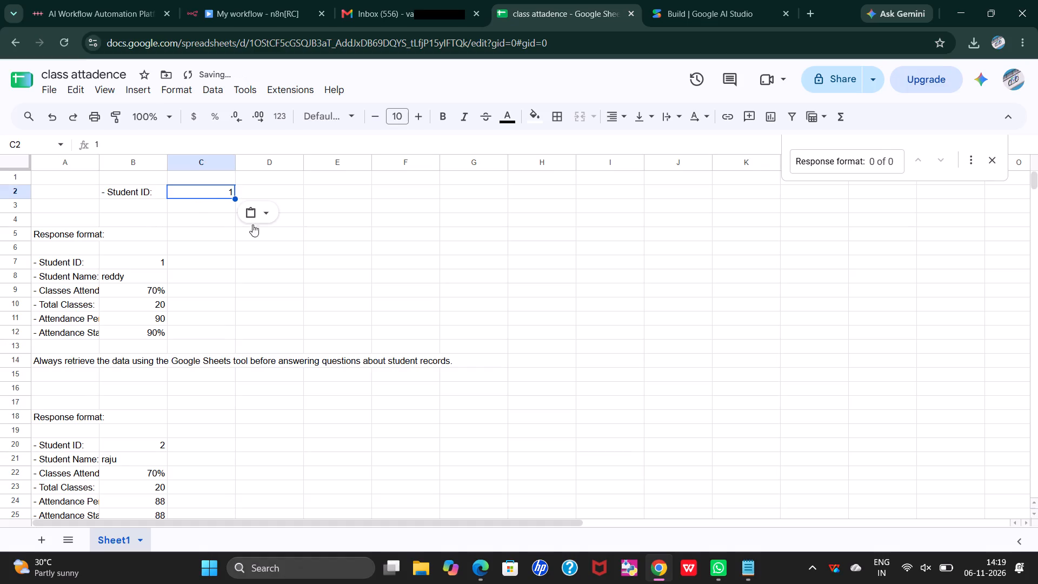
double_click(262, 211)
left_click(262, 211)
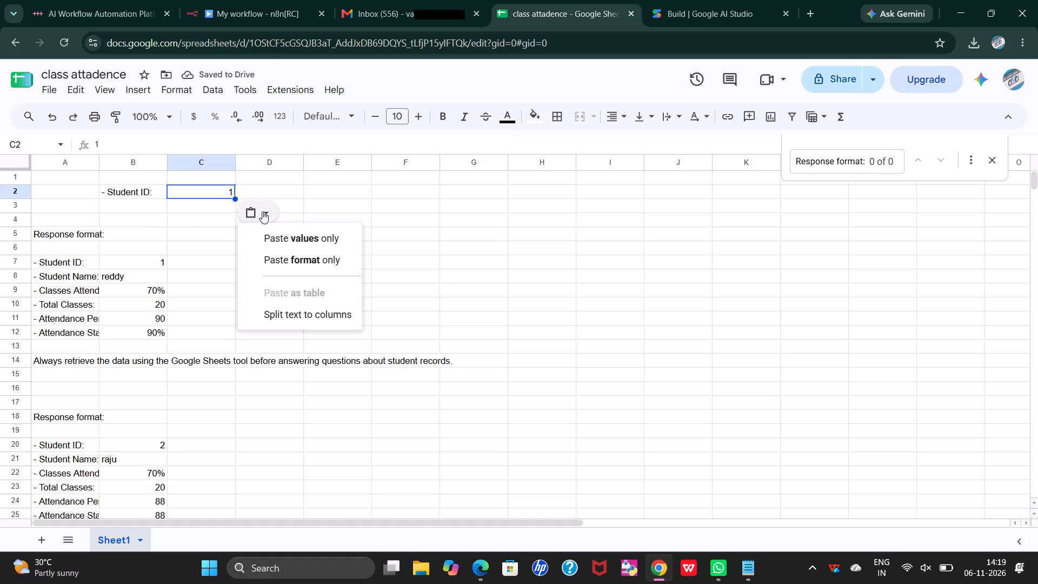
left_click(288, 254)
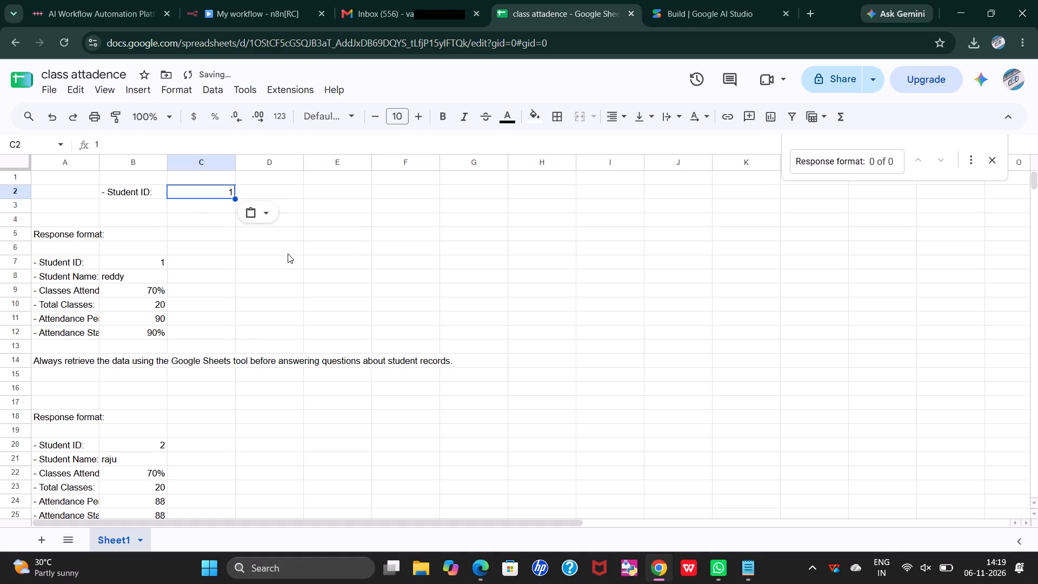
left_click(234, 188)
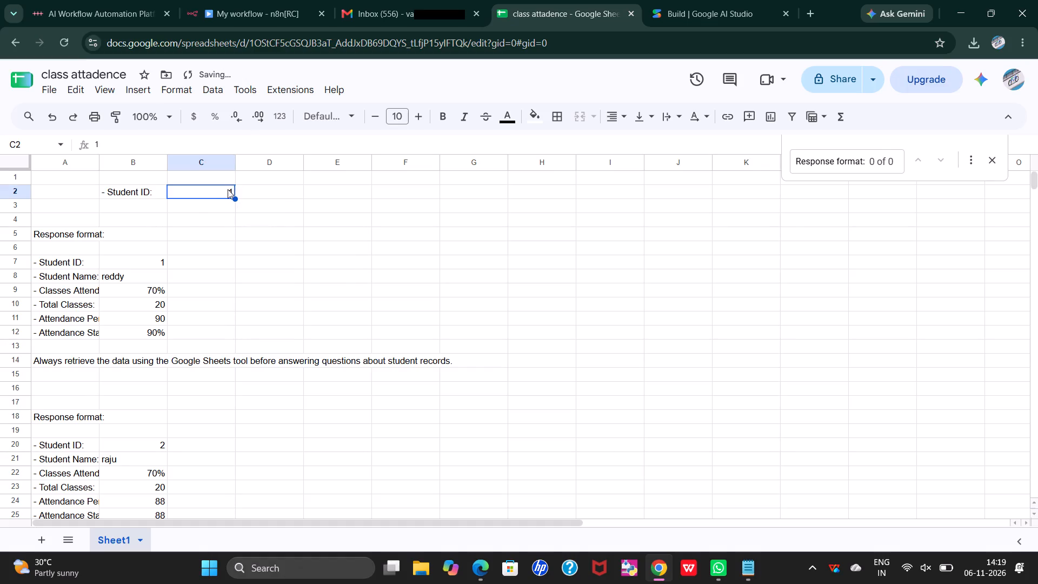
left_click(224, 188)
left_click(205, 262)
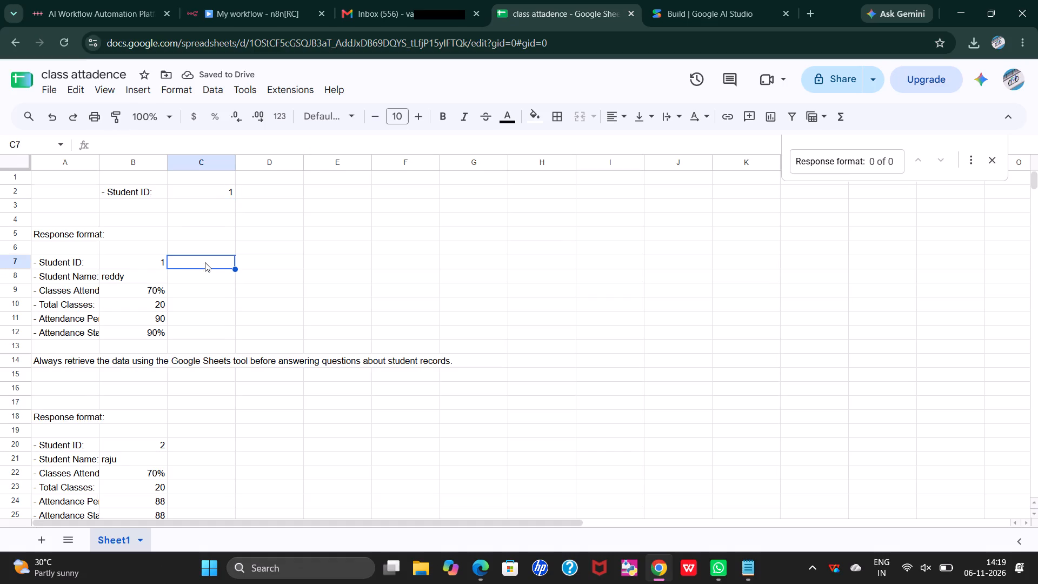
Copy student 1's Student Name cells A8:B8 to C2, keeping only the label by clearing the pasted name in D2.
left_click_drag(32, 276, 149, 275)
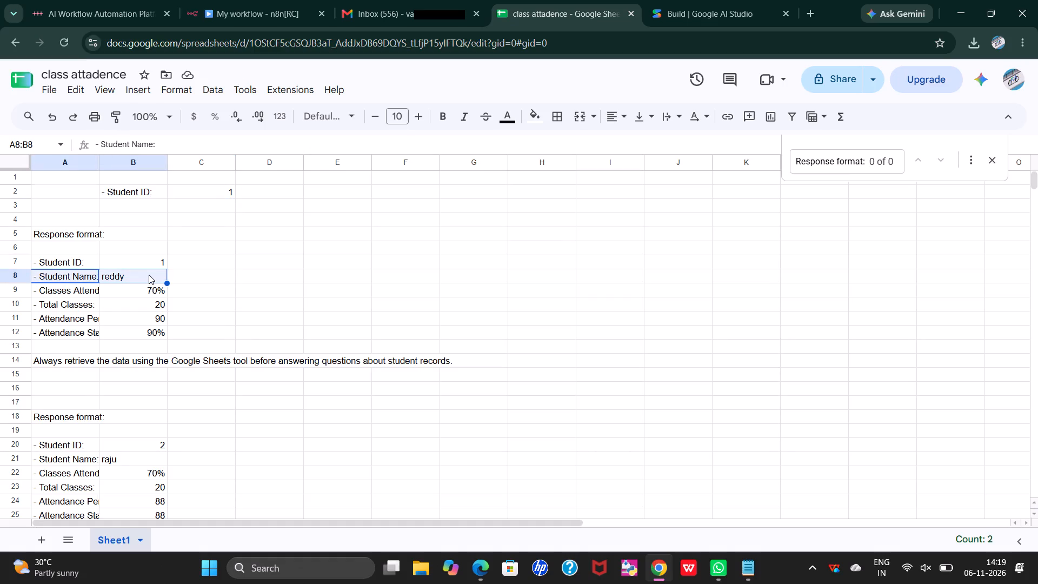
key("ctrl+c")
left_click(219, 188)
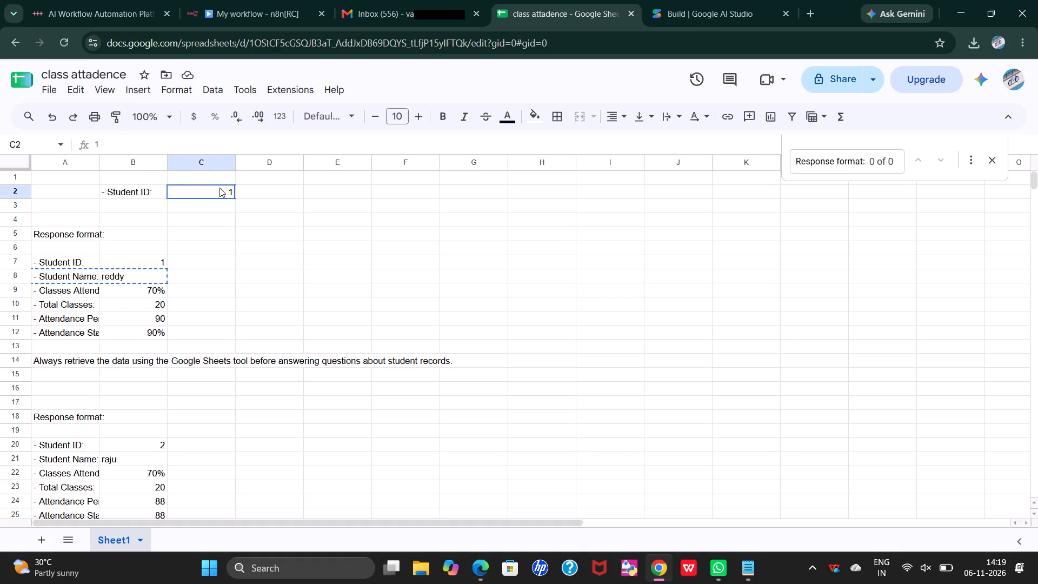
key("ctrl+v")
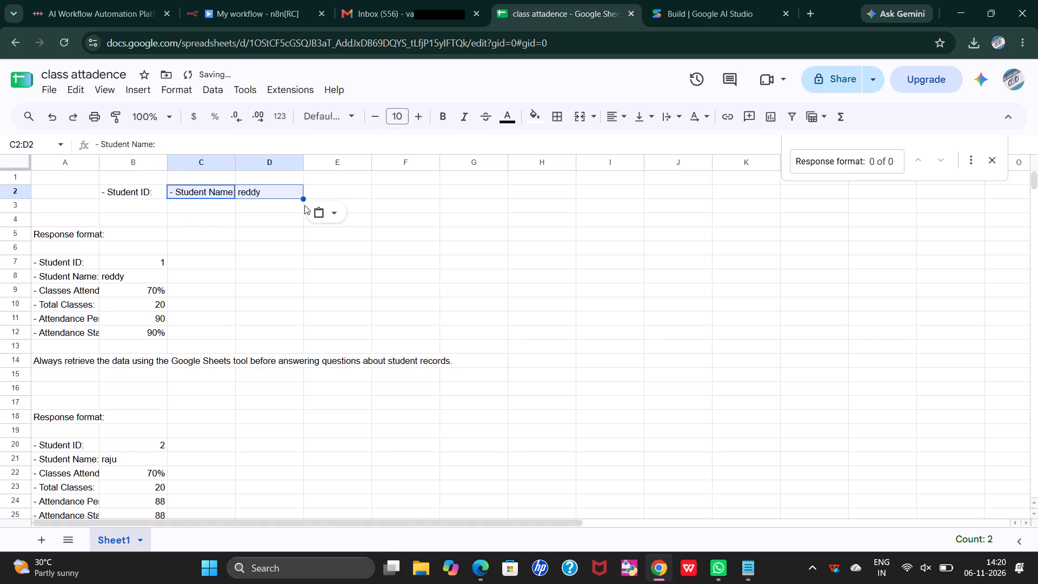
left_click(278, 195)
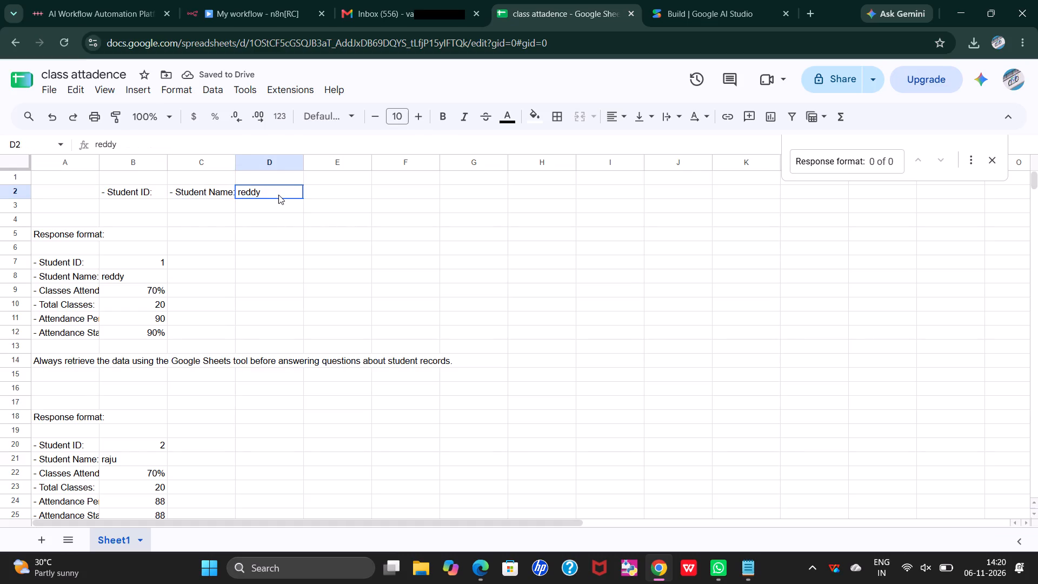
key("BackSpace")
Copy student 1's Classes Attended cells A9:B9 to D2, keeping only the label by clearing the pasted percentage in E2.
left_click_drag(39, 286, 168, 287)
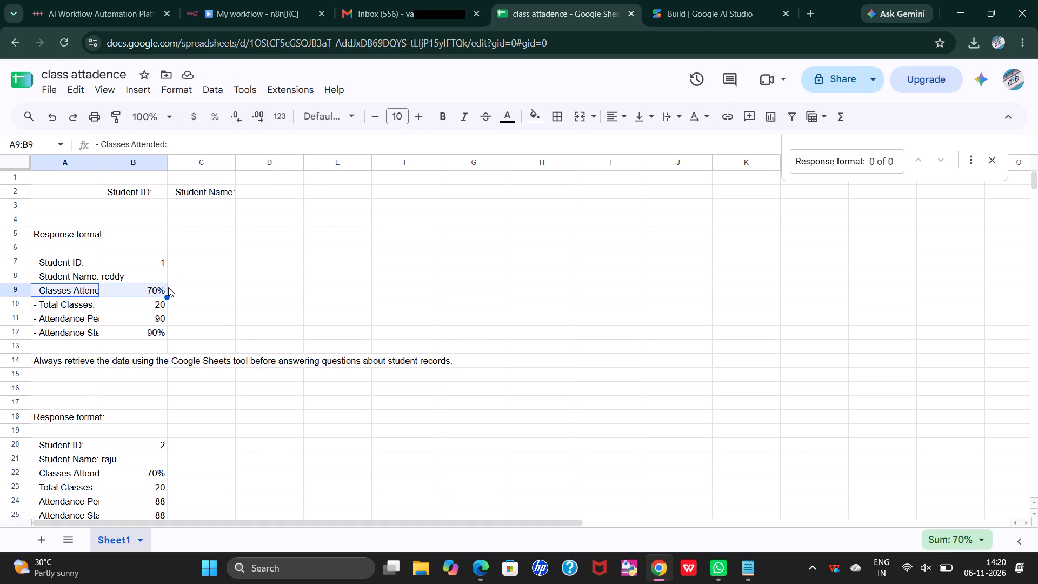
key("ctrl+c")
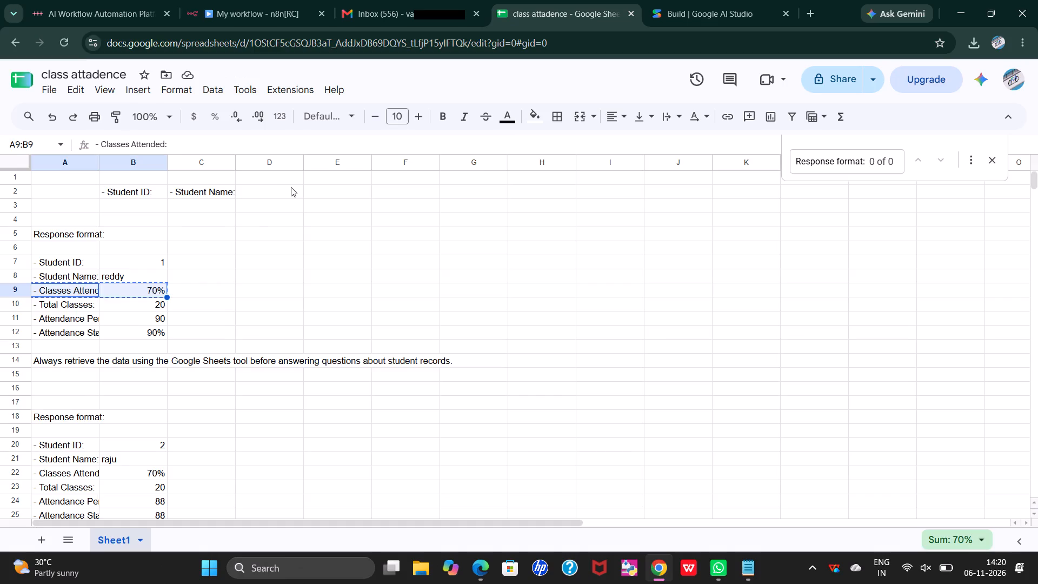
left_click(291, 187)
key("ctrl+v")
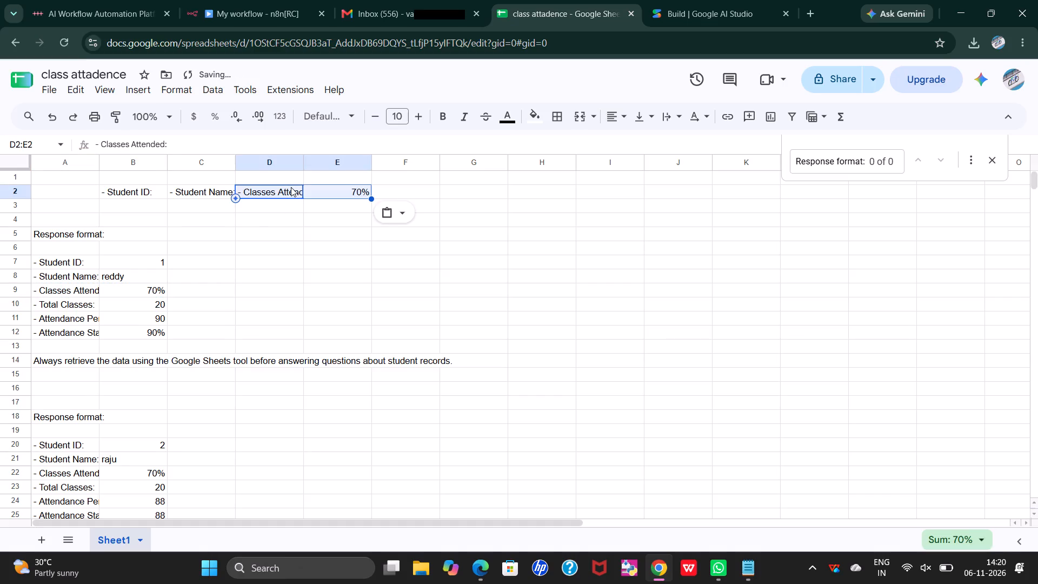
left_click(356, 193)
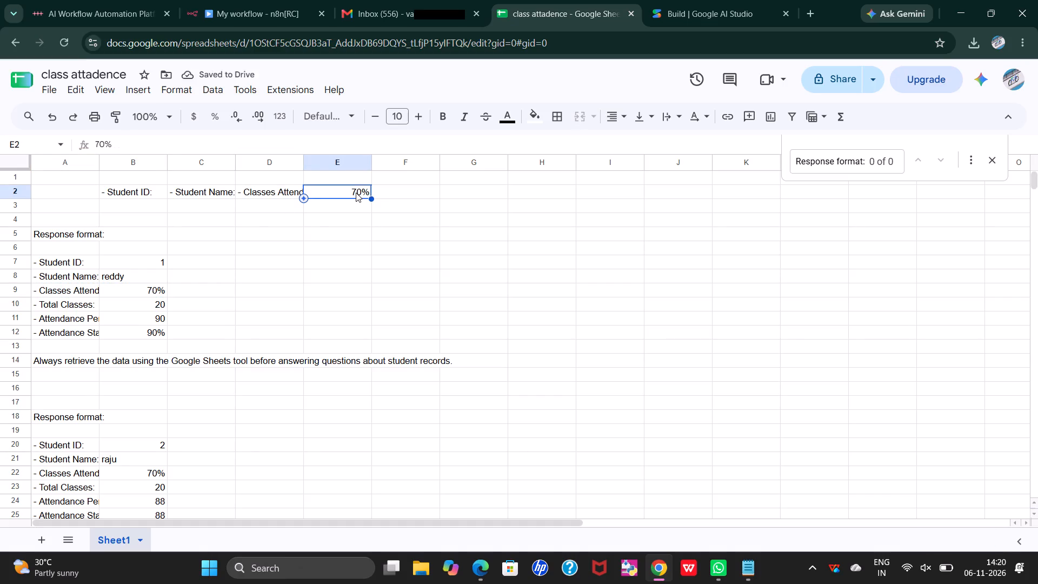
key("BackSpace")
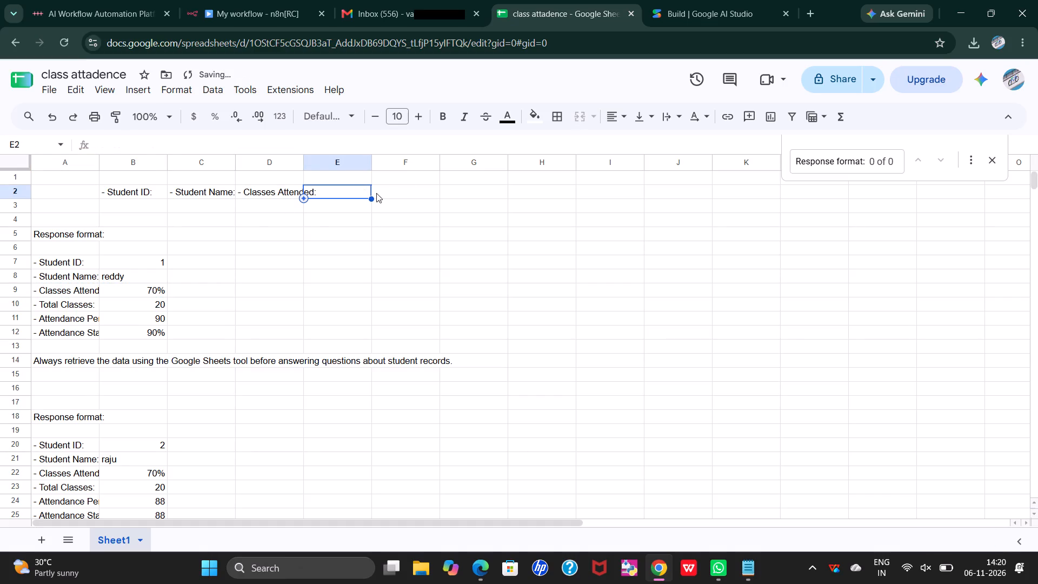
left_click(377, 194)
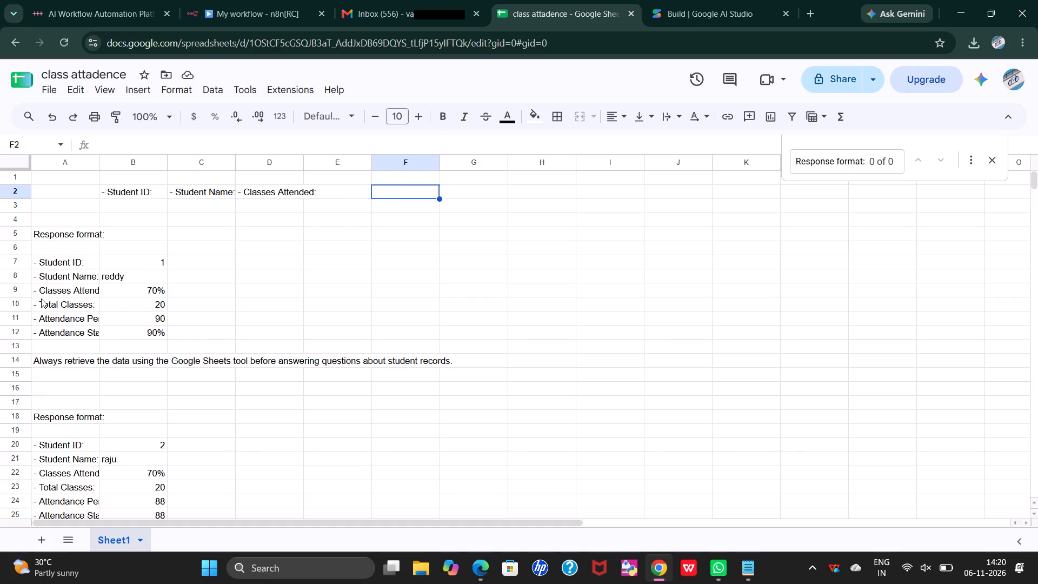
Copy student 1's Total Classes row 10 to row 2 starting at E2, keeping only the label by clearing the pasted number in F2.
left_click_drag(41, 298, 92, 297)
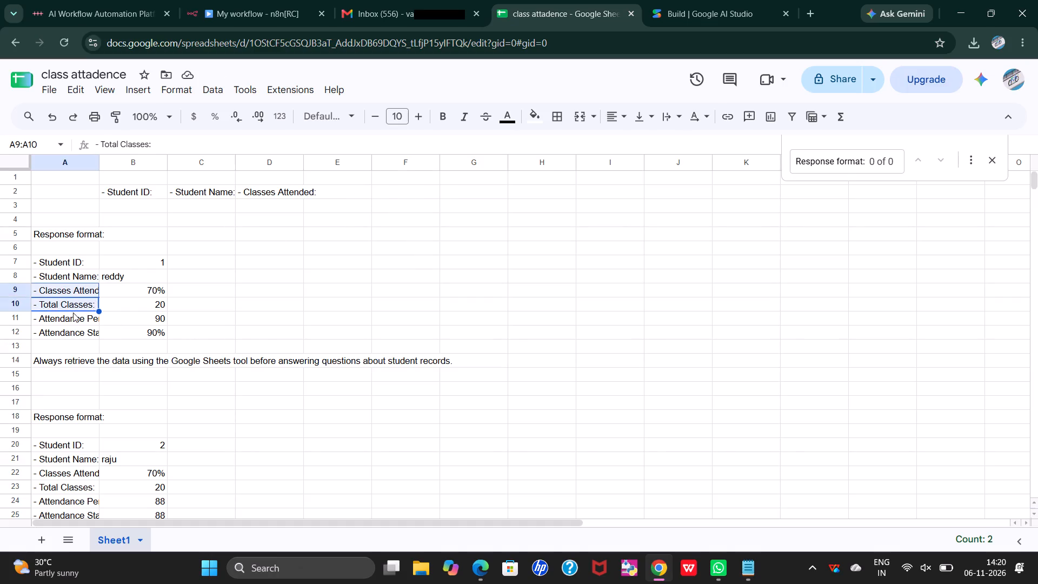
left_click(79, 304)
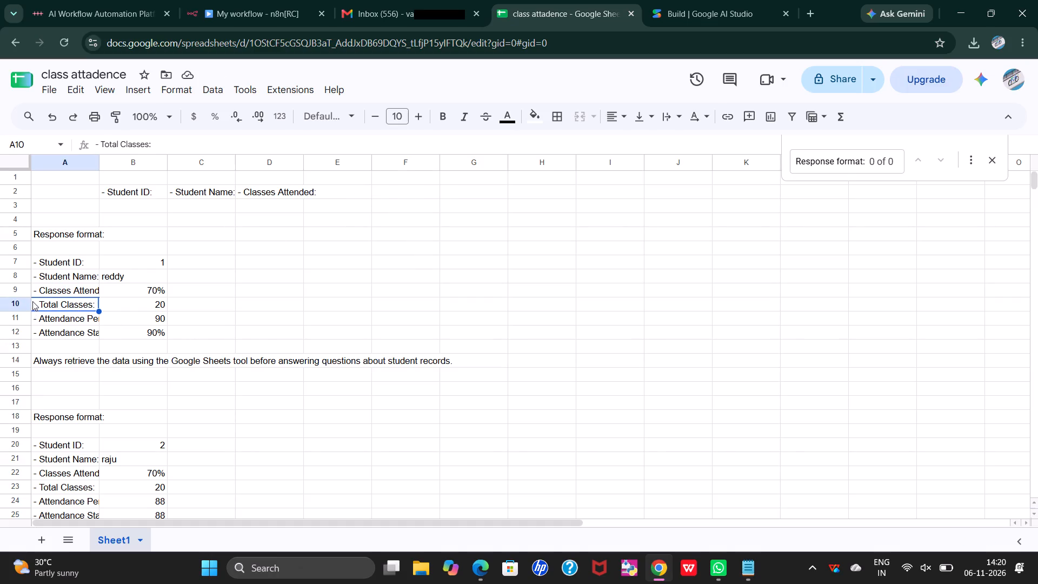
left_click_drag(33, 301, 74, 310)
left_click(54, 304)
left_click_drag(31, 304, 84, 304)
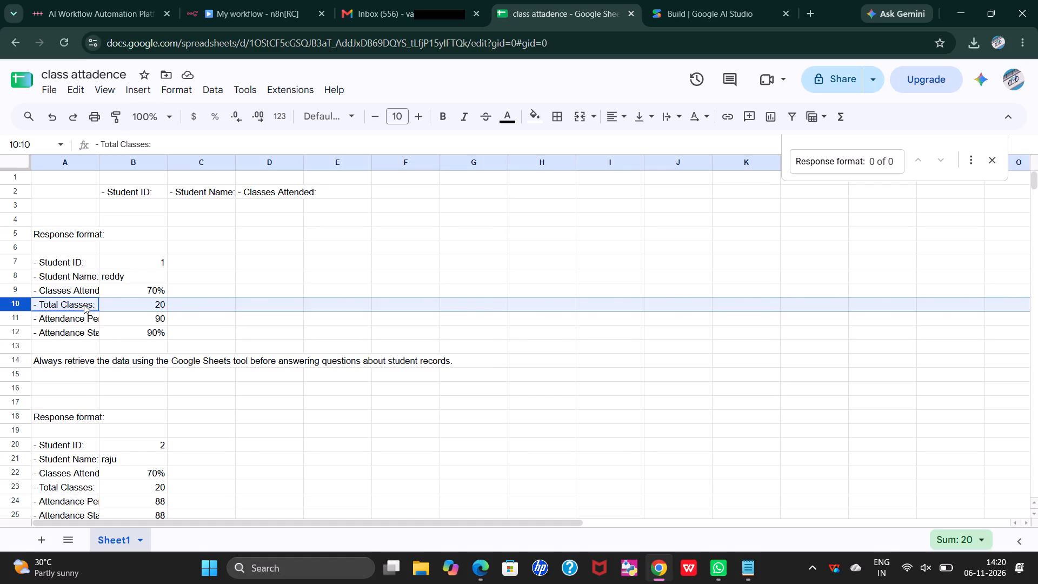
key("ctrl+c")
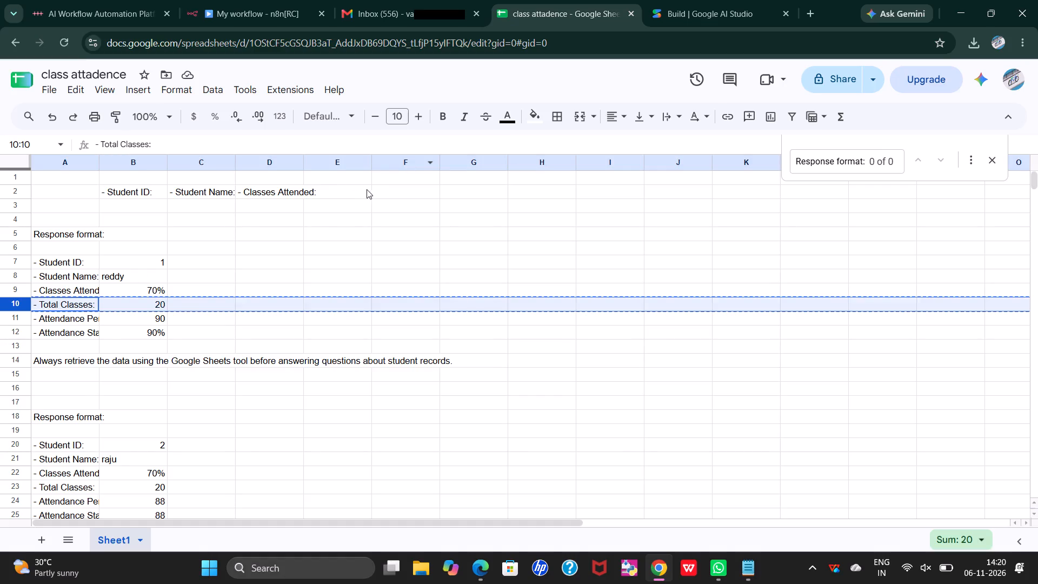
left_click(369, 189)
key("ctrl+v")
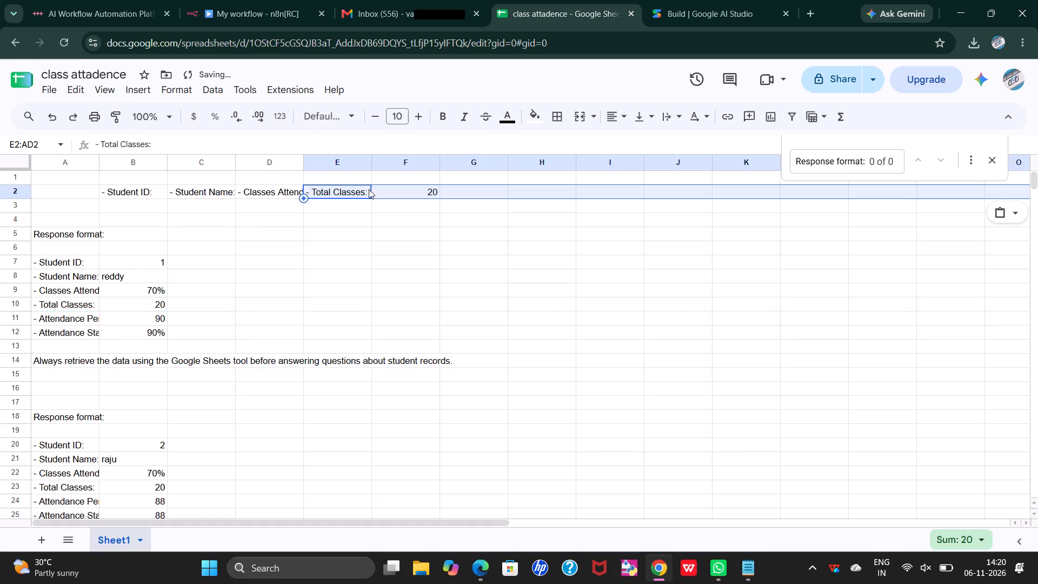
left_click(436, 188)
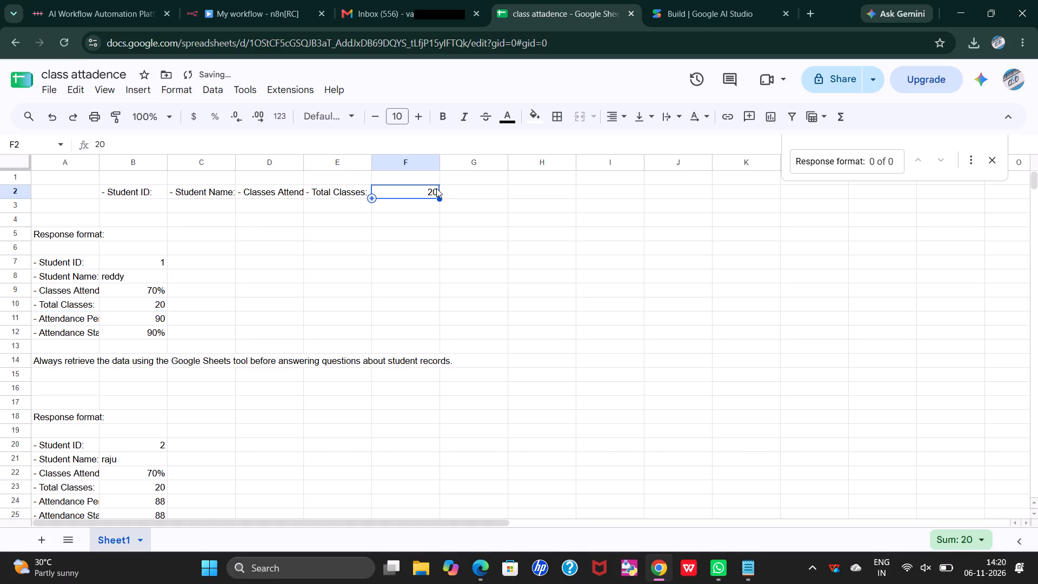
key("BackSpace")
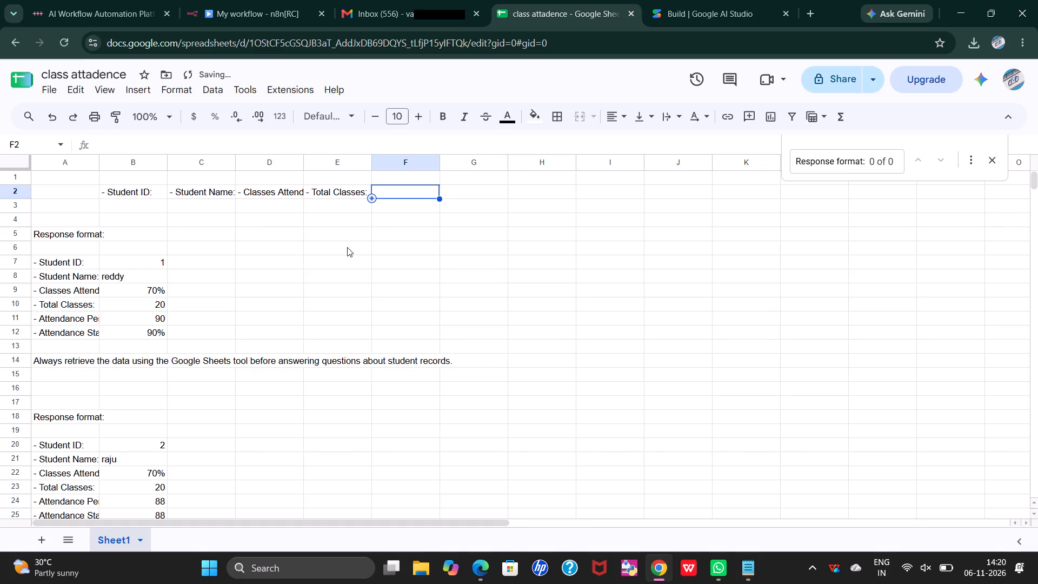
Copy student 1's Attendance Percentage cells A11:B11 to F2, keeping only the label by clearing the pasted number in G2.
left_click_drag(45, 315, 127, 326)
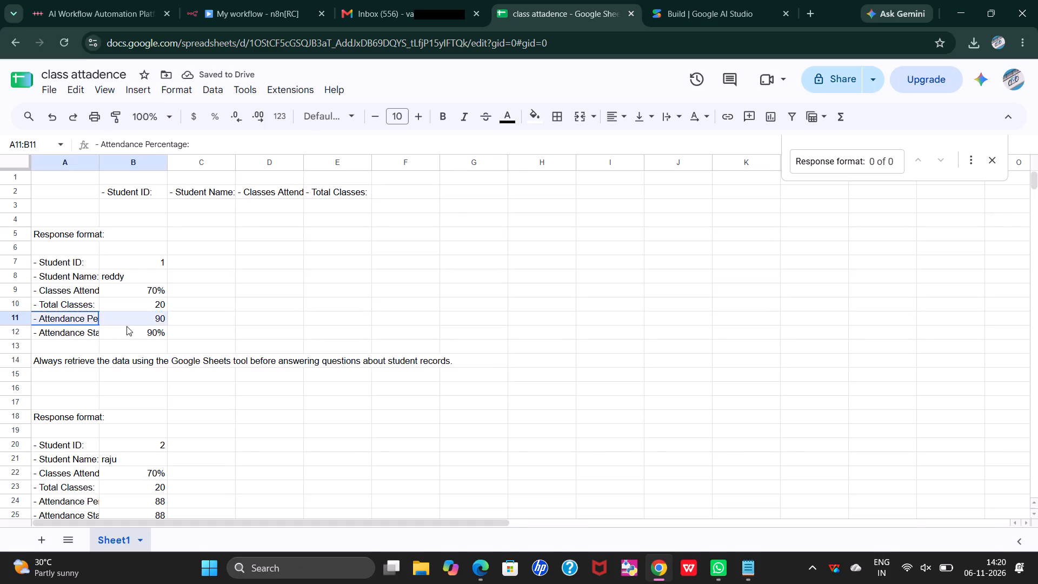
left_click_drag(127, 326, 140, 326)
key("ctrl+c")
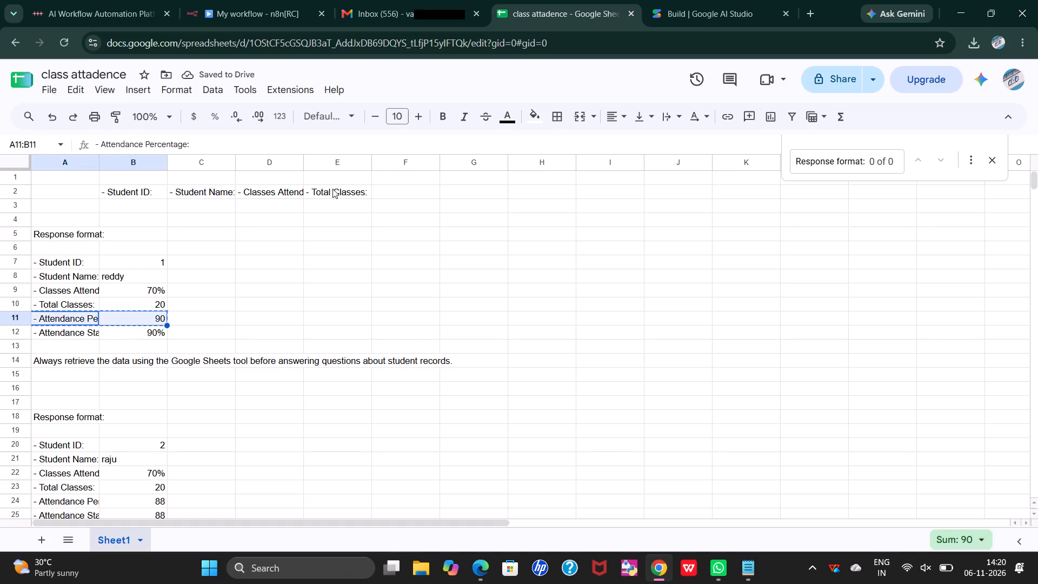
left_click(405, 191)
key("ctrl+v")
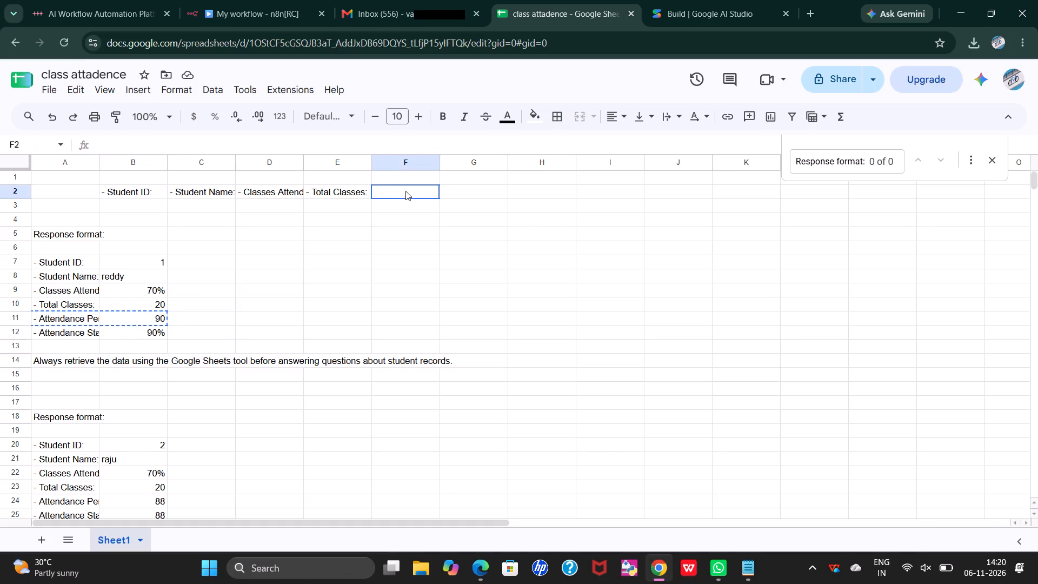
left_click(486, 193)
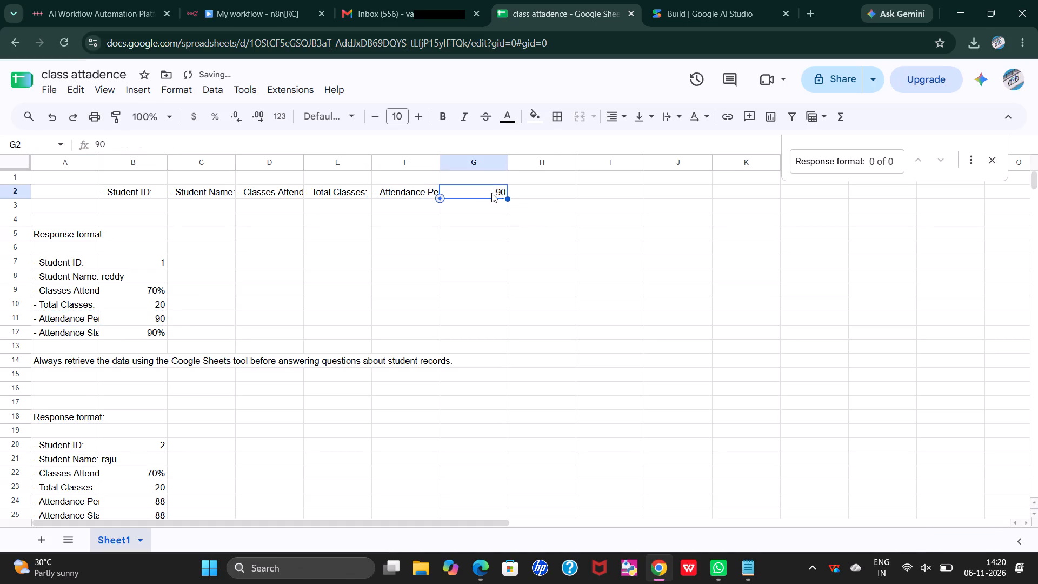
left_click(502, 191)
key("BackSpace")
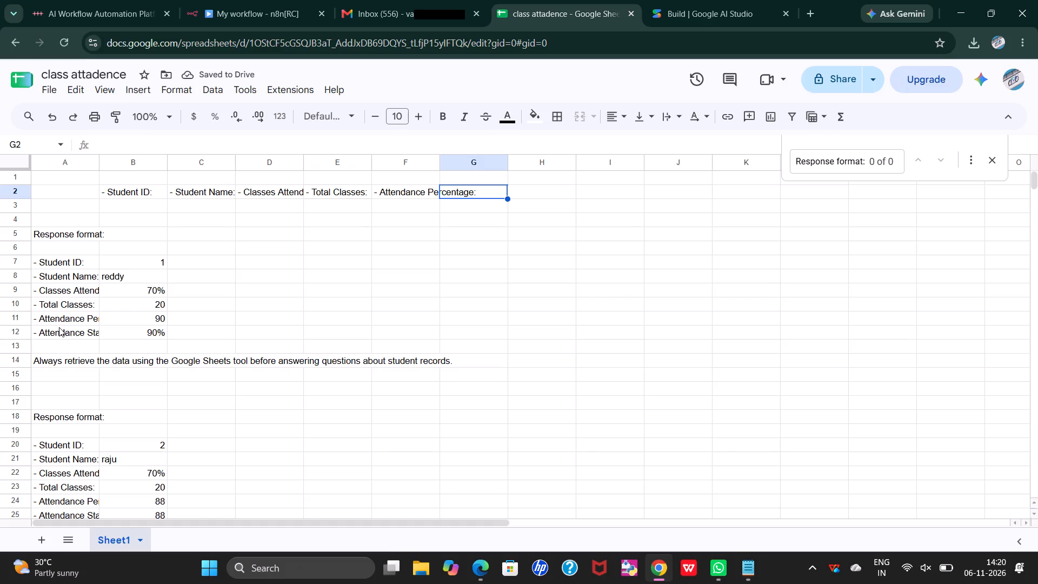
Copy student 1's Attendance Status cells A12:B13 to H2, keeping only the label by clearing the pasted percentage in I2.
left_click_drag(39, 328, 115, 343)
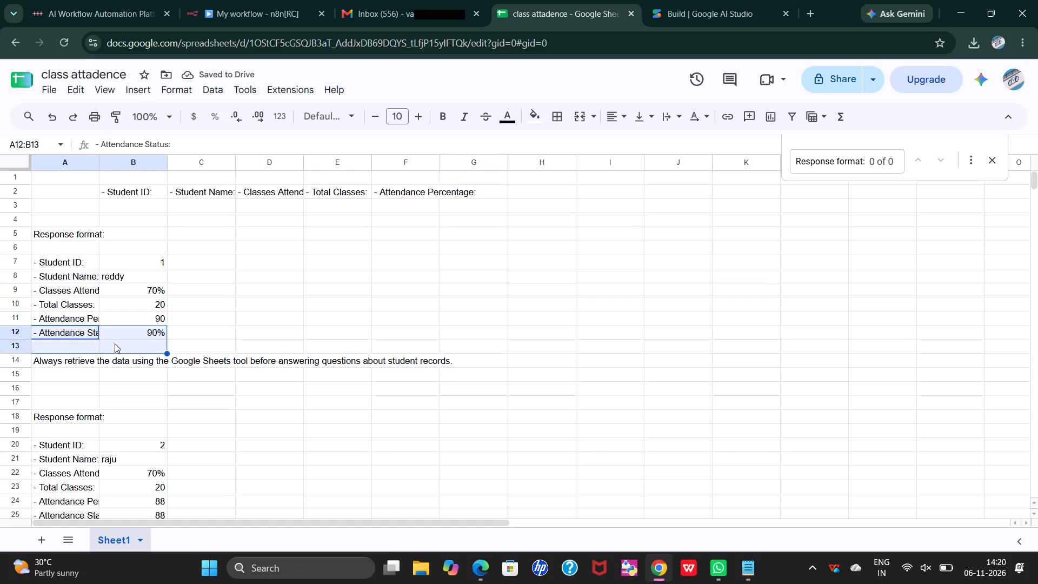
key("ctrl+c")
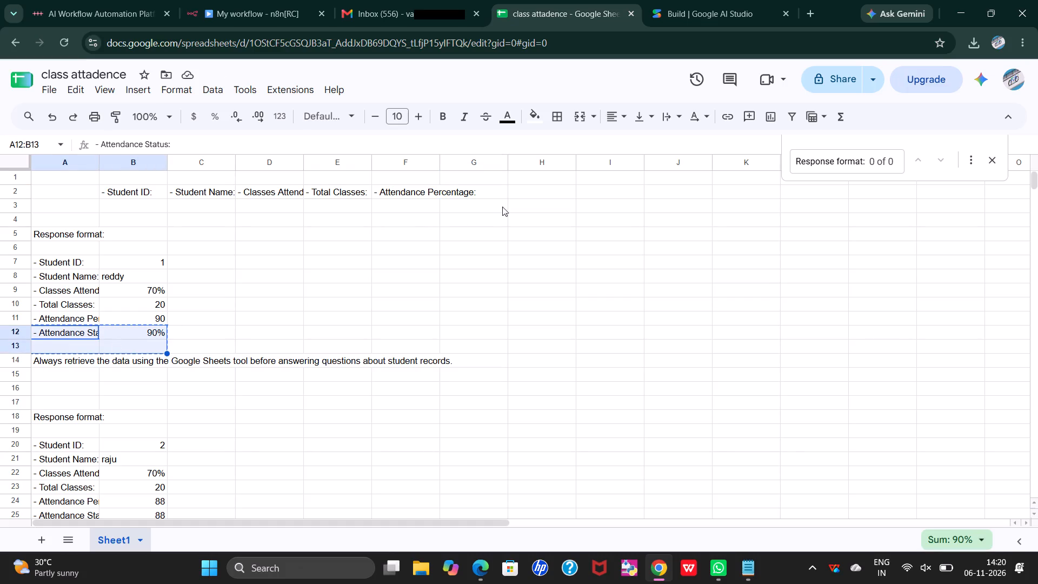
left_click(512, 193)
key("ctrl+v")
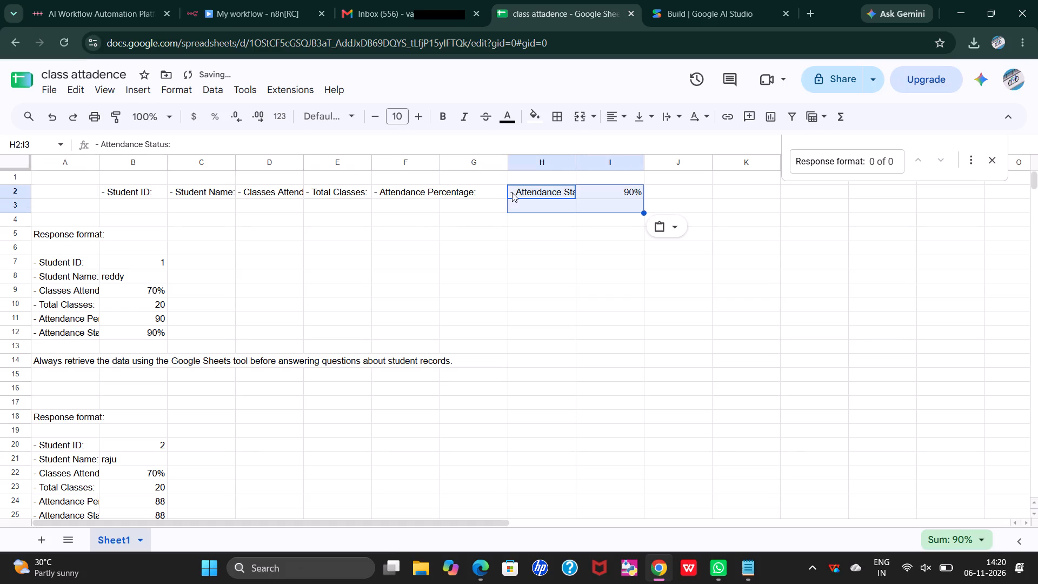
left_click(635, 189)
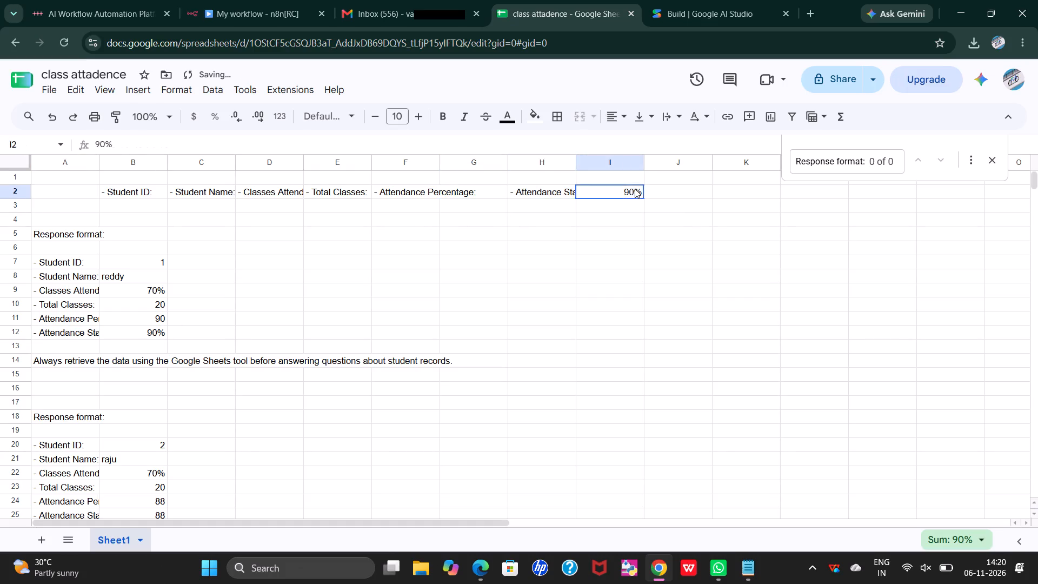
key("BackSpace")
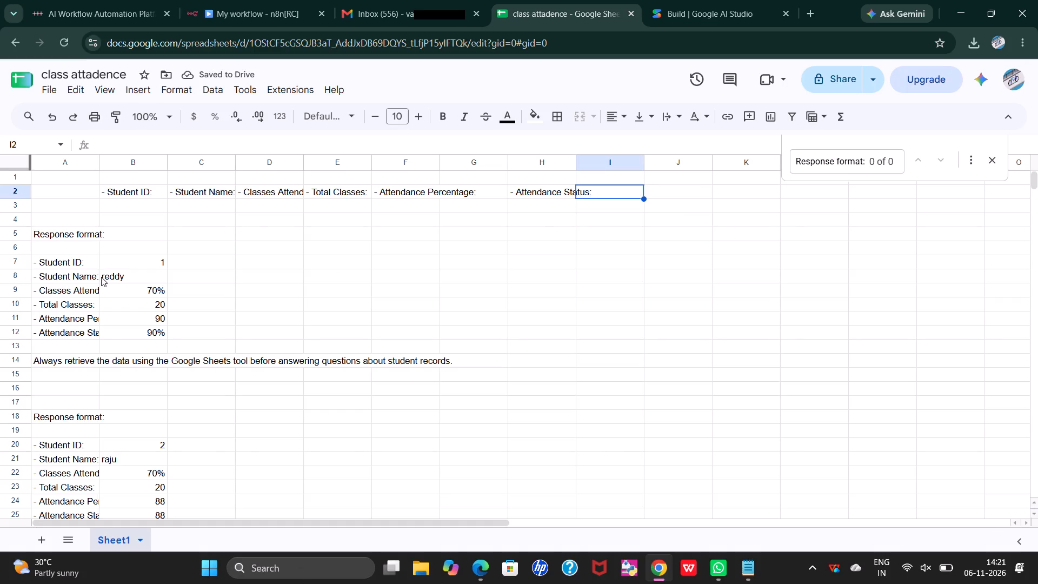
Clear student 1's response format heading and field labels in A5:A13, and the data-retrieval instruction in row 14.
left_click_drag(36, 232, 43, 241)
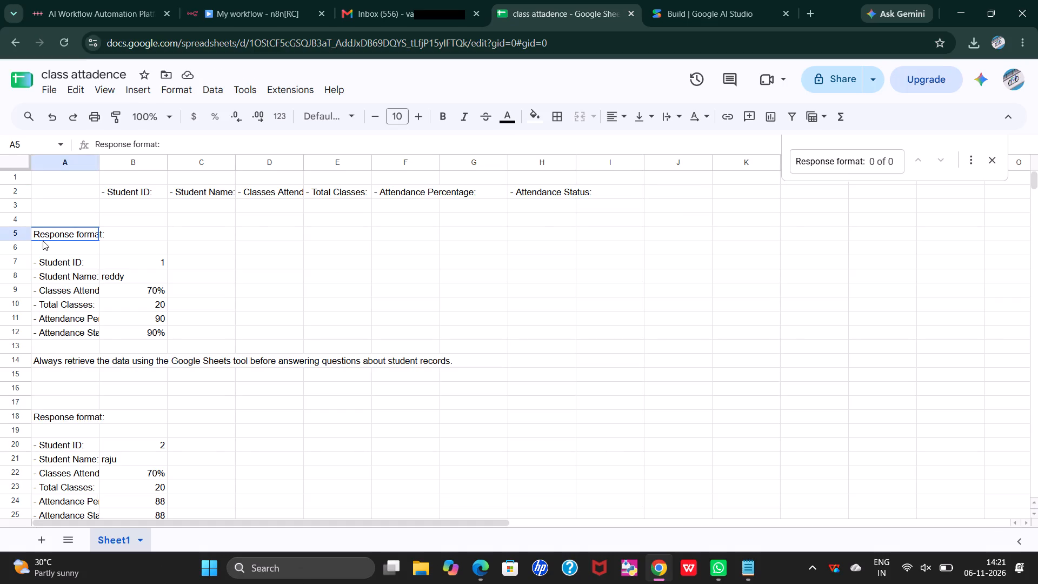
left_click_drag(43, 241, 75, 348)
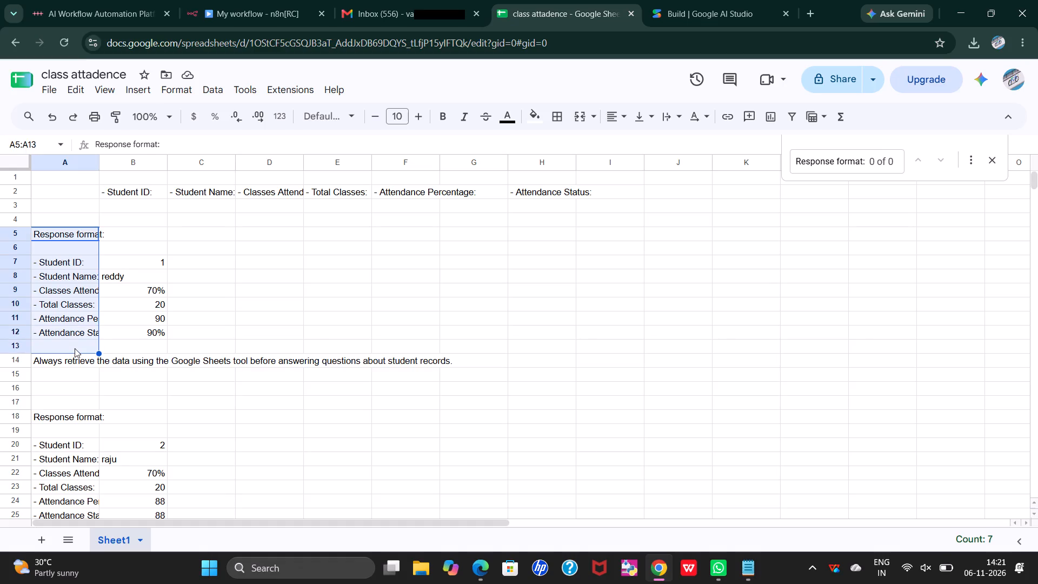
key("BackSpace")
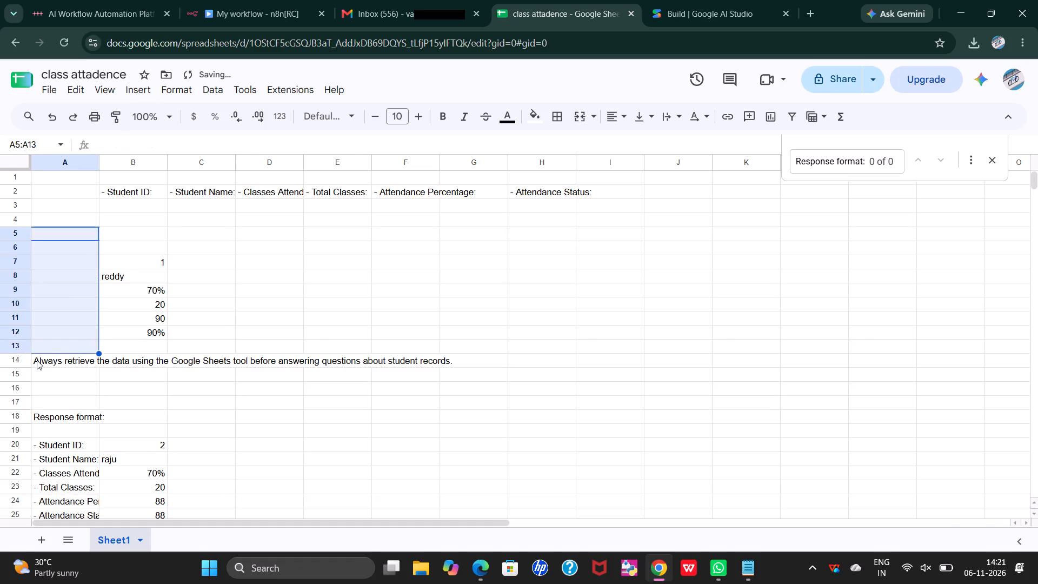
left_click(37, 360)
left_click_drag(37, 360, 491, 364)
key("BackSpace")
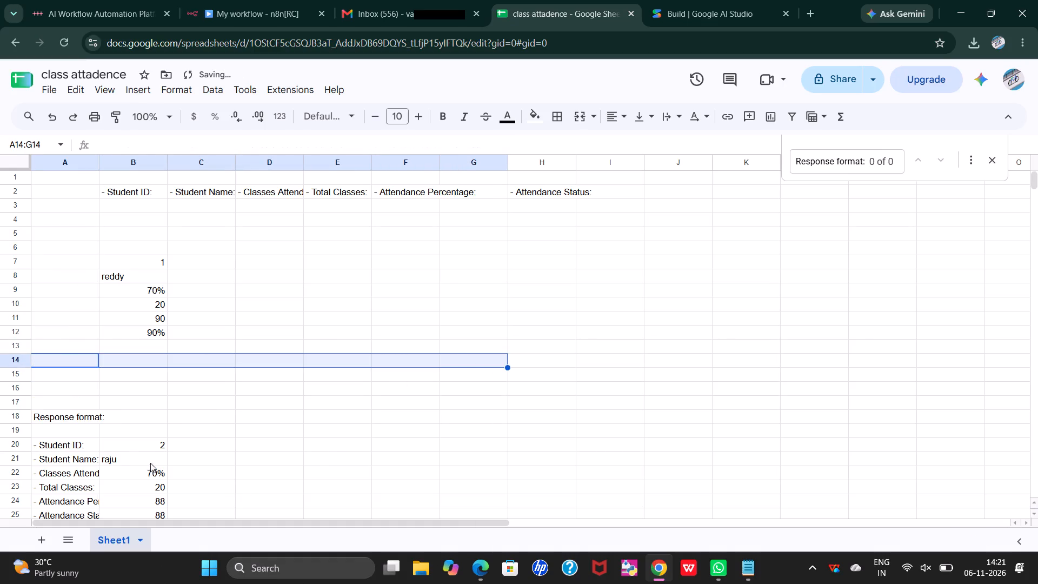
Clear the student values and blocks in B8:C70, leaving the ID in B7.
left_click(102, 266)
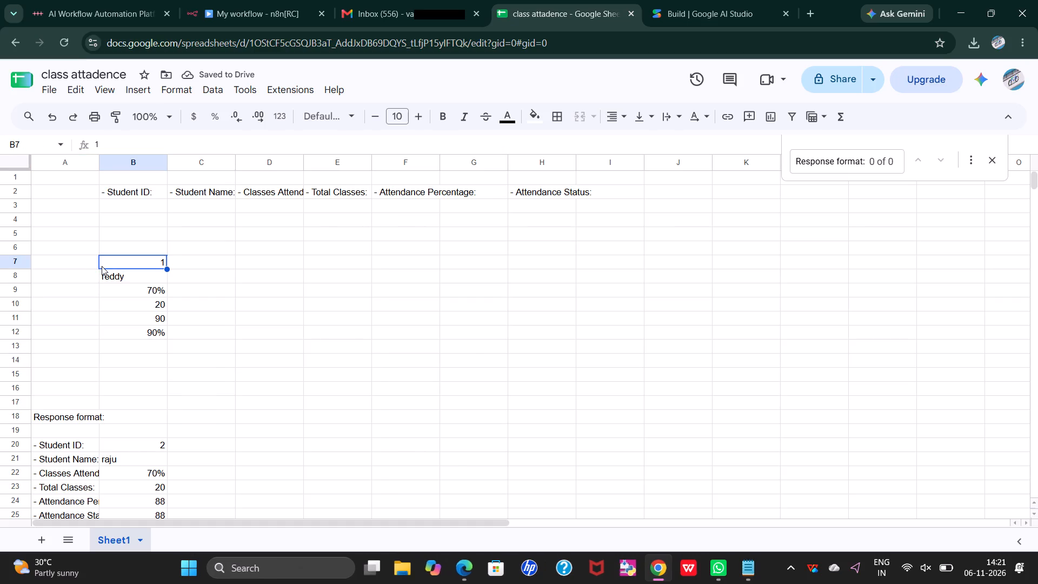
left_click_drag(112, 271, 207, 583)
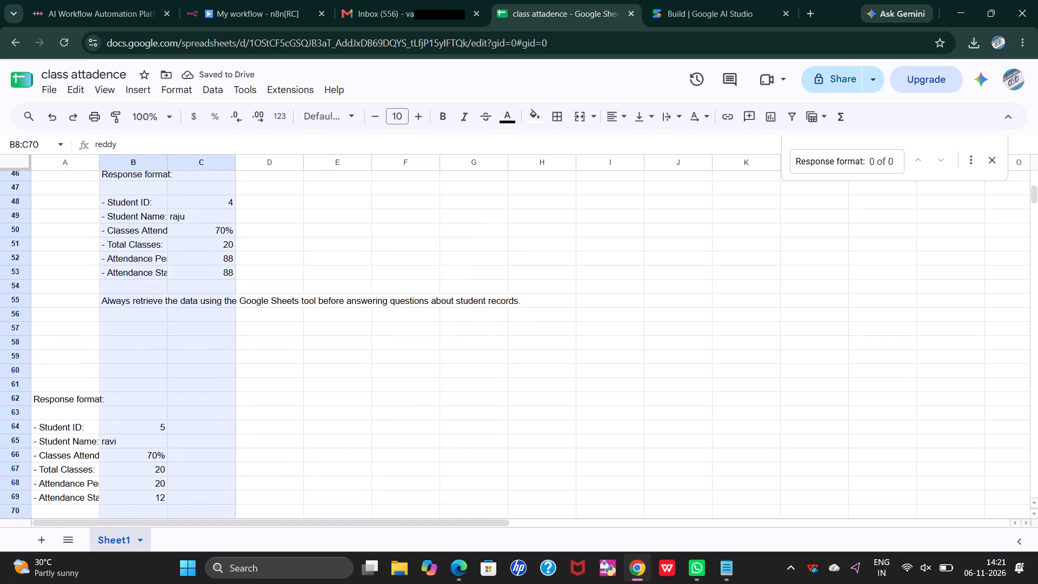
key("BackSpace")
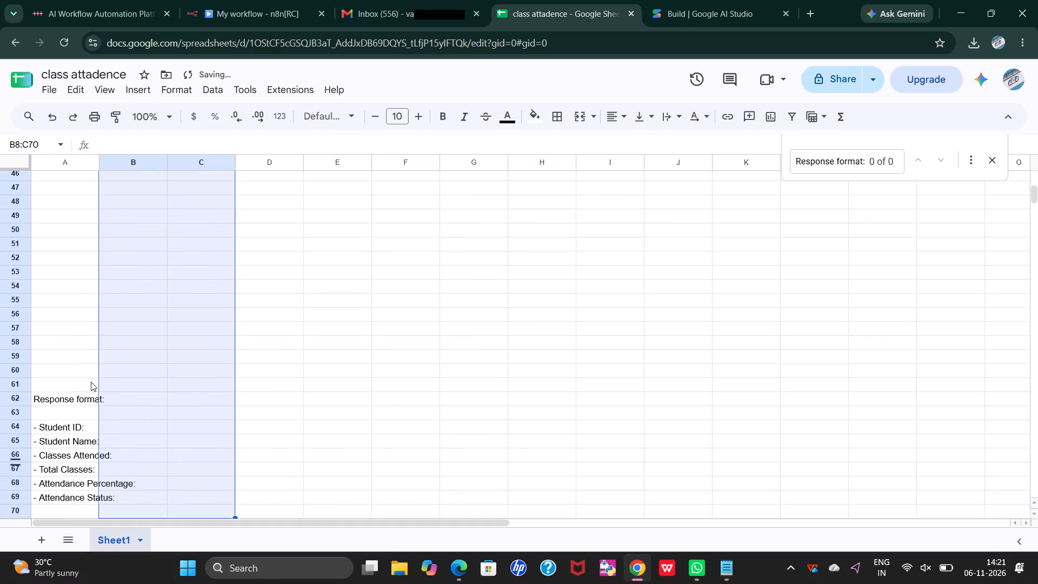
Clear student 5's heading and field labels by emptying the range A61:C80.
left_click(91, 382)
left_click_drag(69, 385, 113, 502)
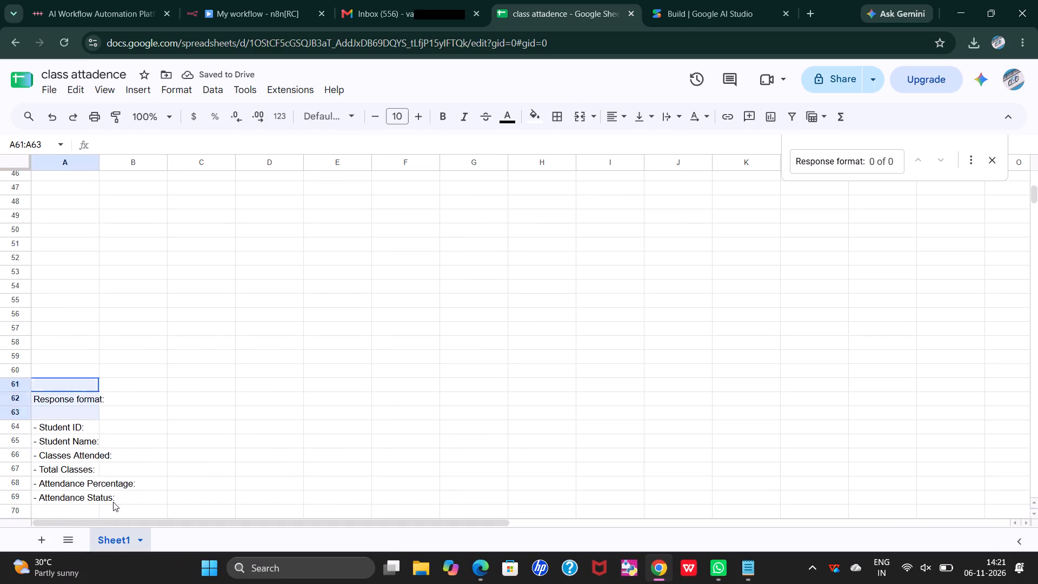
left_click_drag(113, 502, 175, 583)
key("BackSpace")
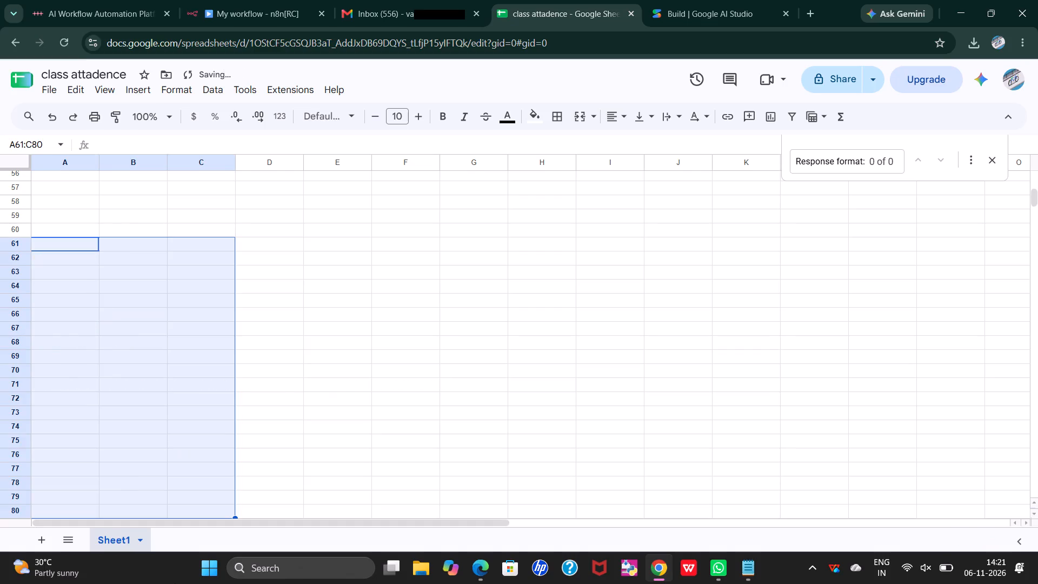
left_click(337, 423)
Clear the remaining student labels and instruction lines in the range A20:H60.
scroll(337, 423, "up", 2)
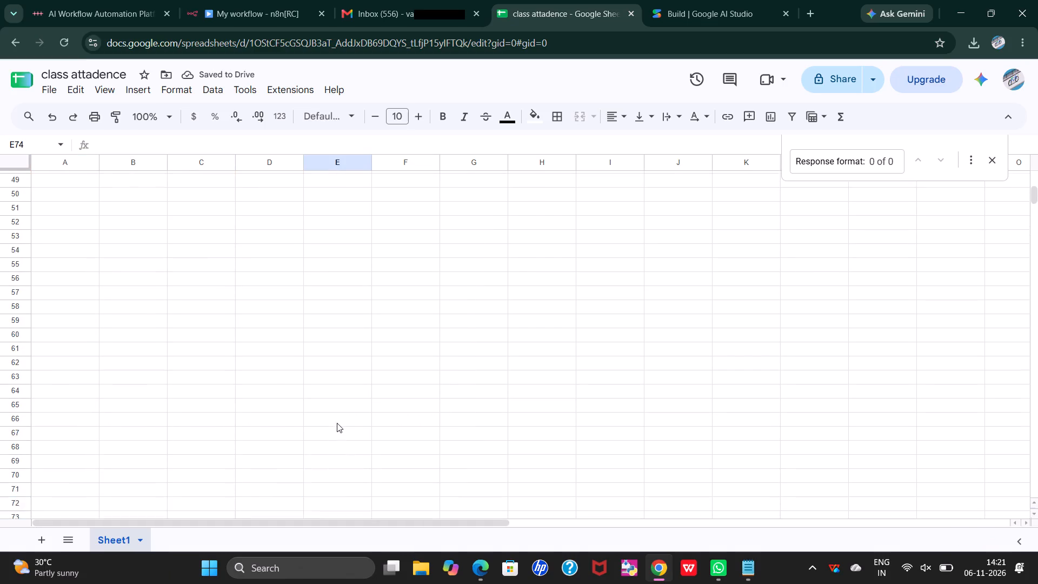
scroll(337, 423, "up", 6)
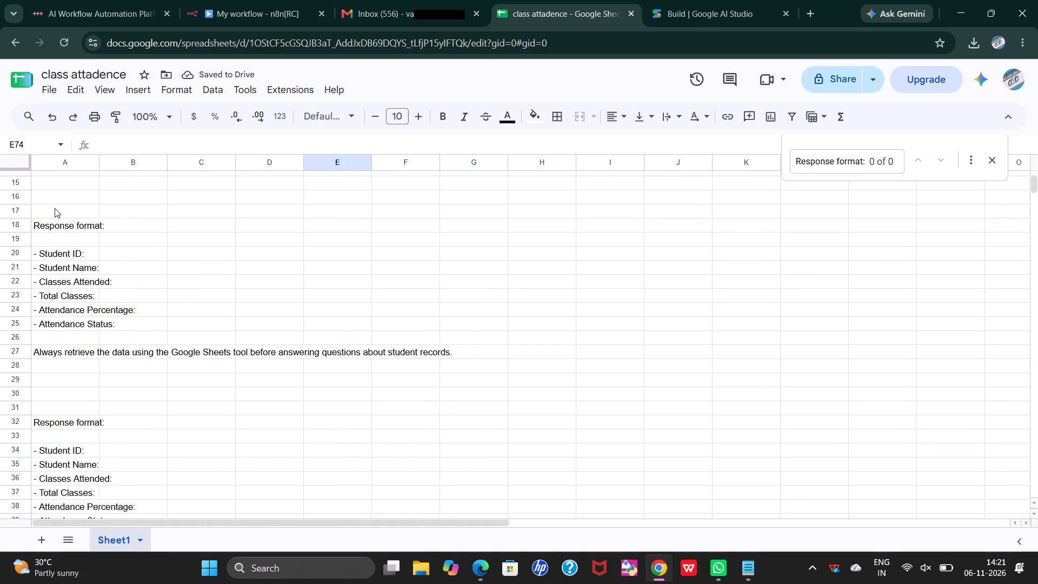
left_click(36, 219)
left_click_drag(70, 250, 101, 282)
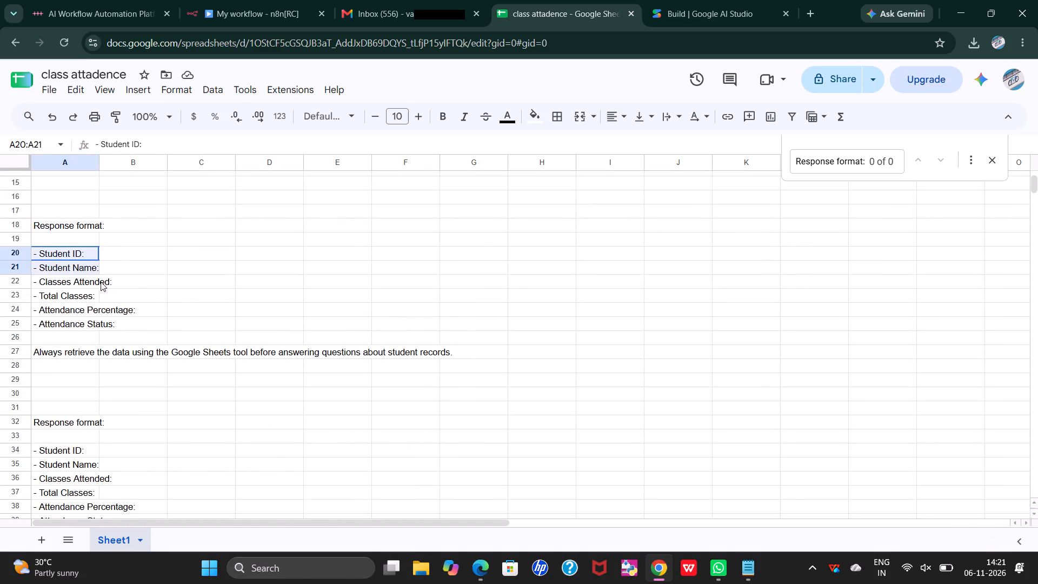
left_click_drag(101, 282, 516, 583)
key("BackSpace")
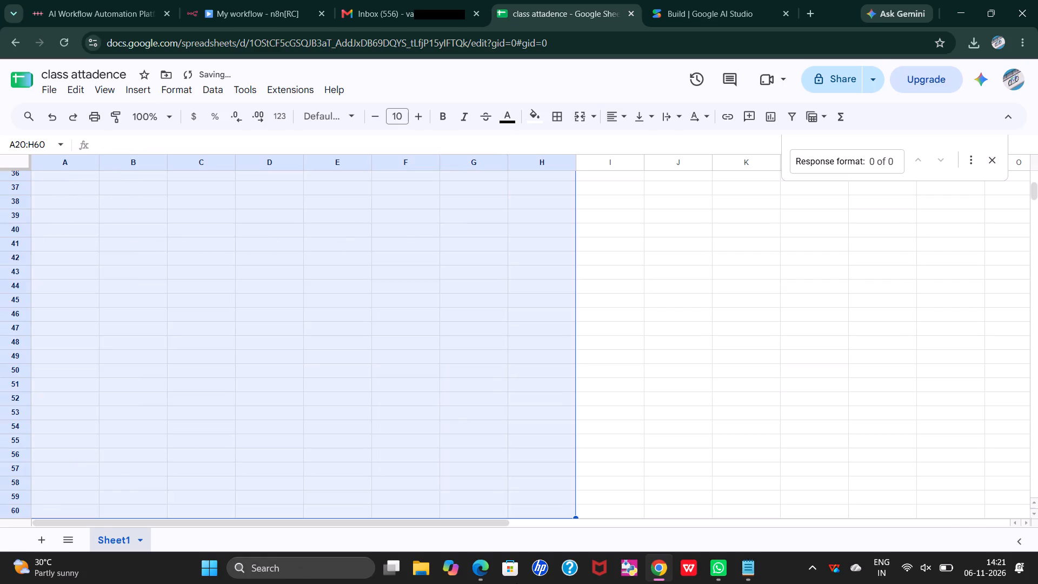
left_click(771, 461)
Clear the leftover response format heading in A18:B18.
scroll(388, 339, "up", 4)
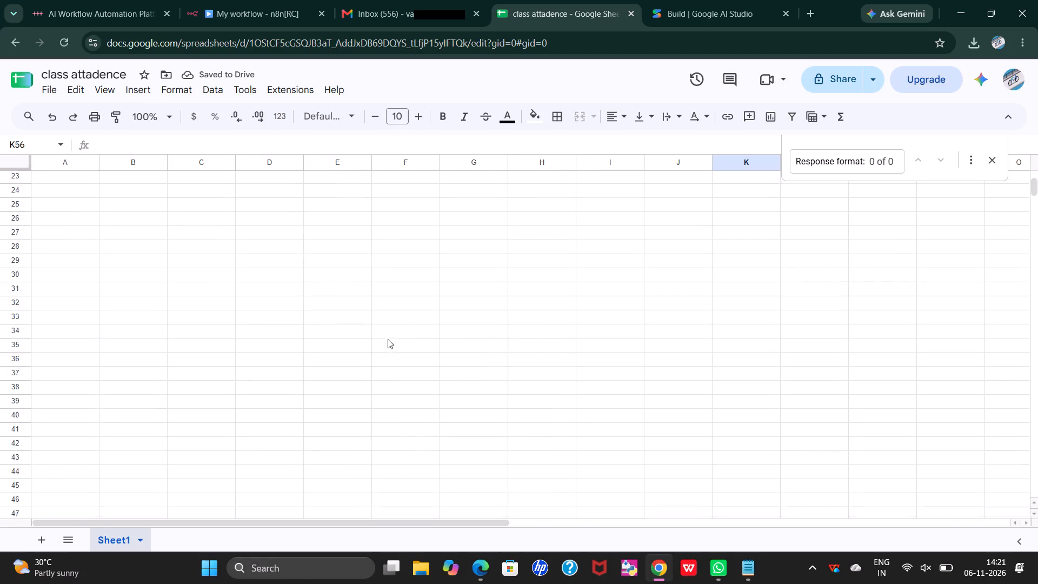
scroll(388, 339, "up", 5)
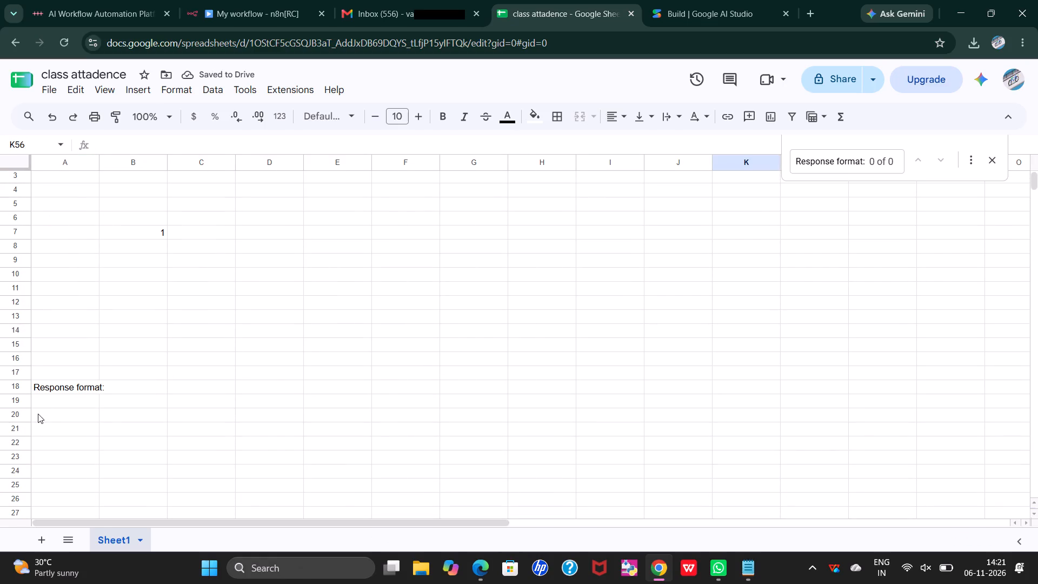
left_click_drag(38, 414, 116, 417)
key("BackSpace")
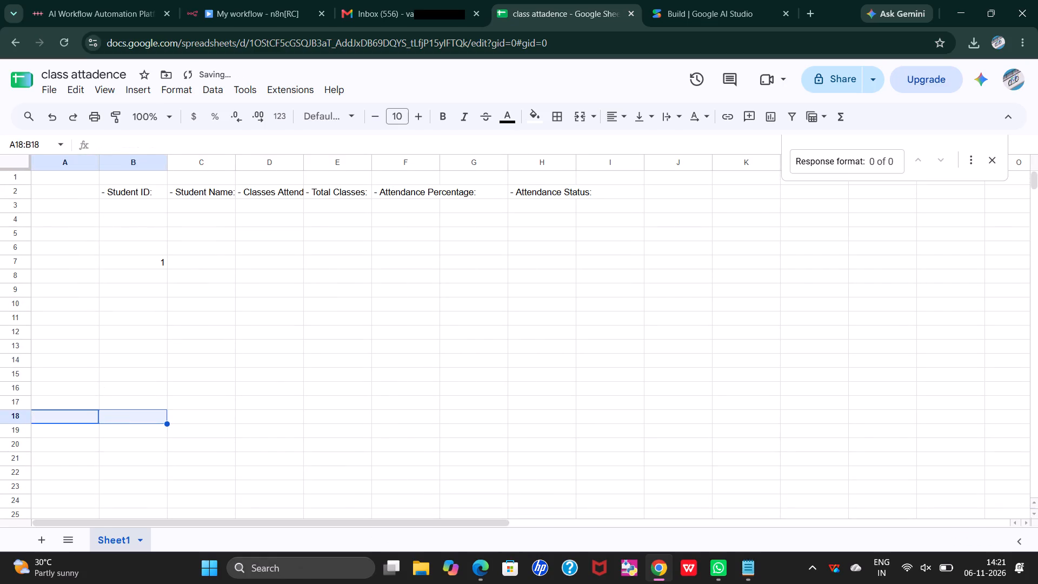
Enter the header sno in cell A2, before the Student ID label.
left_click(135, 222)
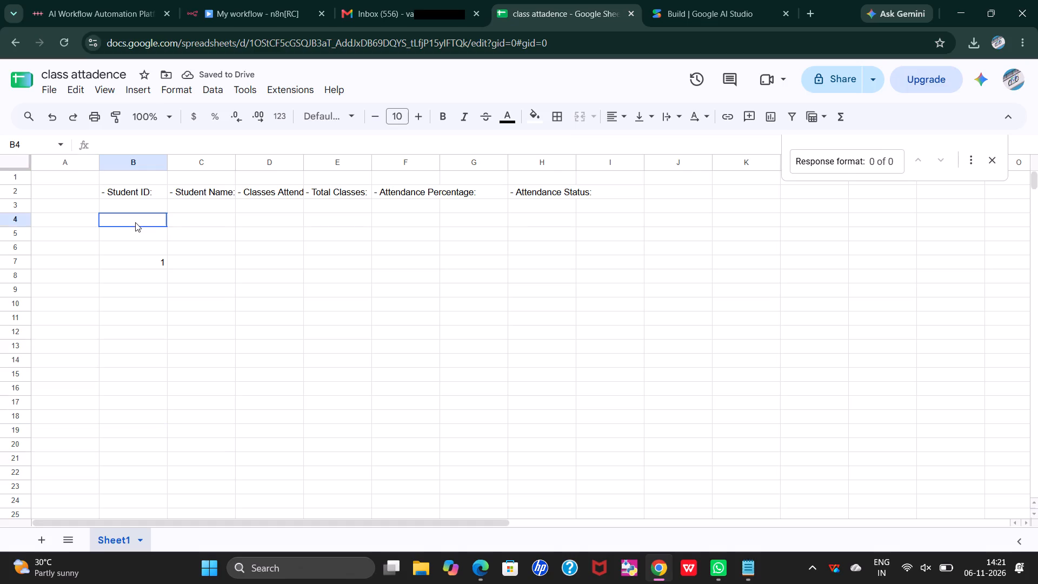
left_click(70, 189)
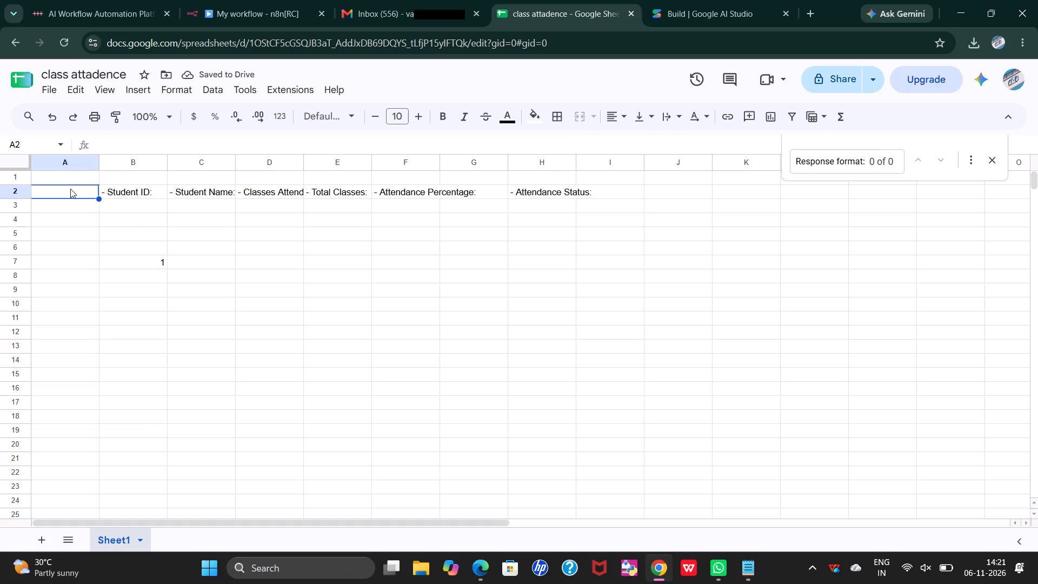
type("sni")
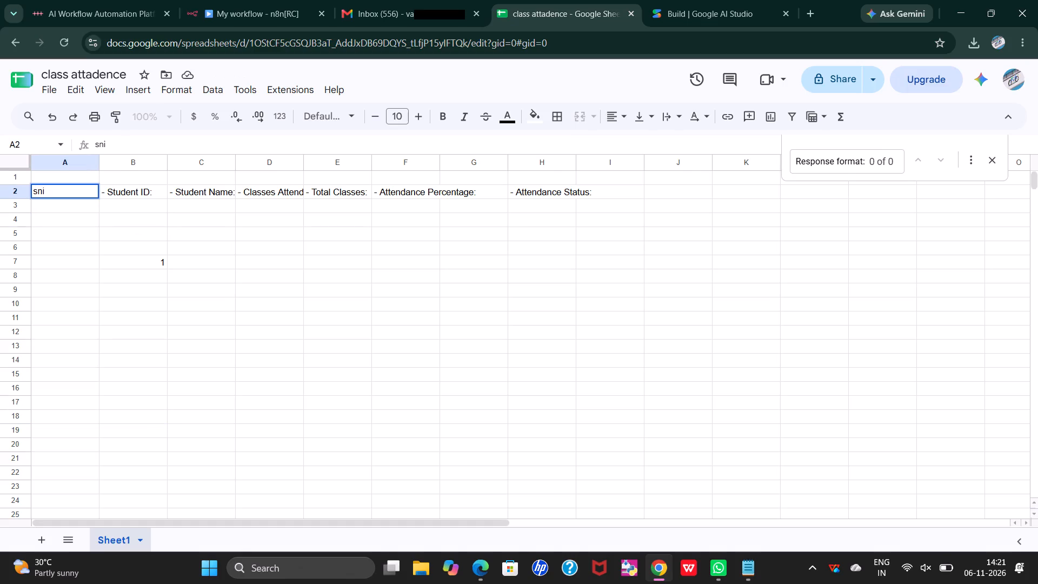
key("BackSpace")
key("o")
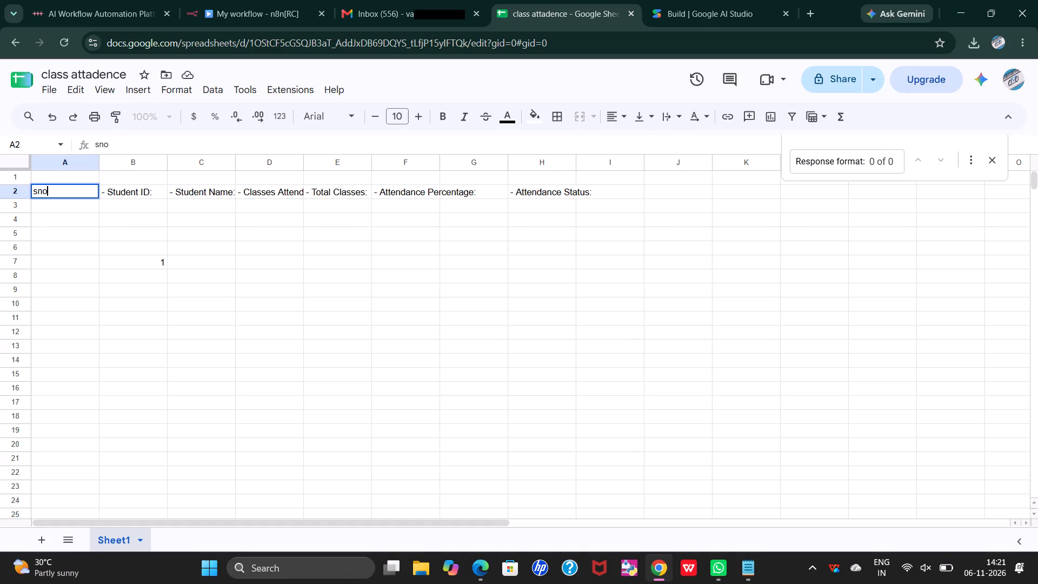
left_click(70, 189)
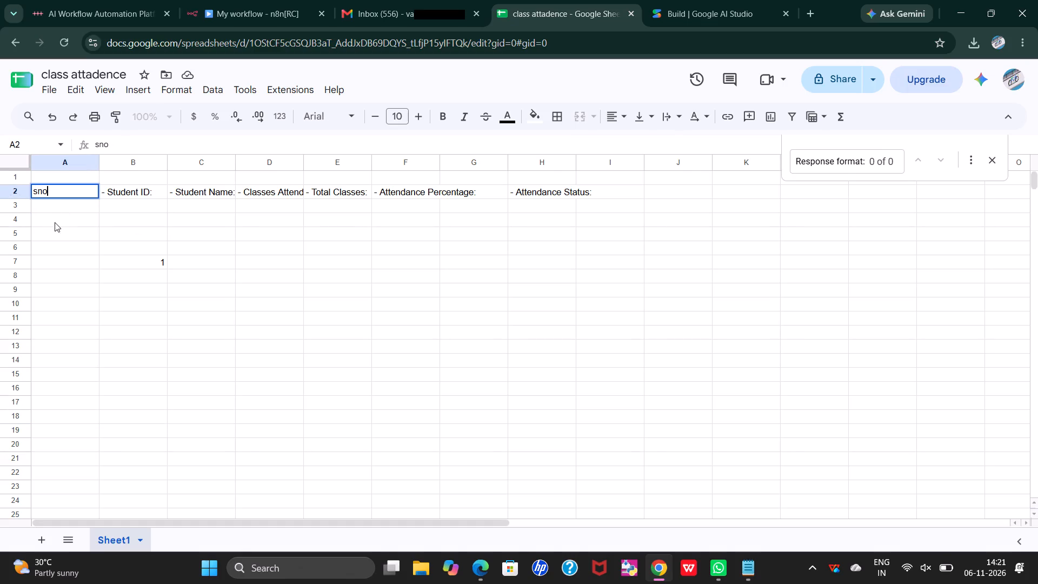
Enter serial numbers 1 to 5 down the sno column in cells A4:A8.
left_click(58, 220)
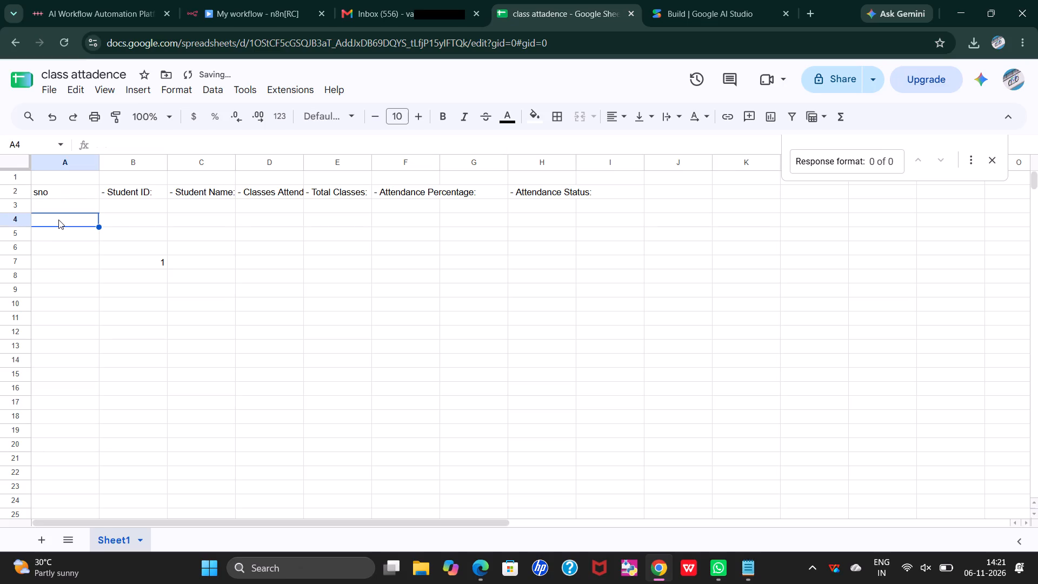
key("1")
left_click(56, 233)
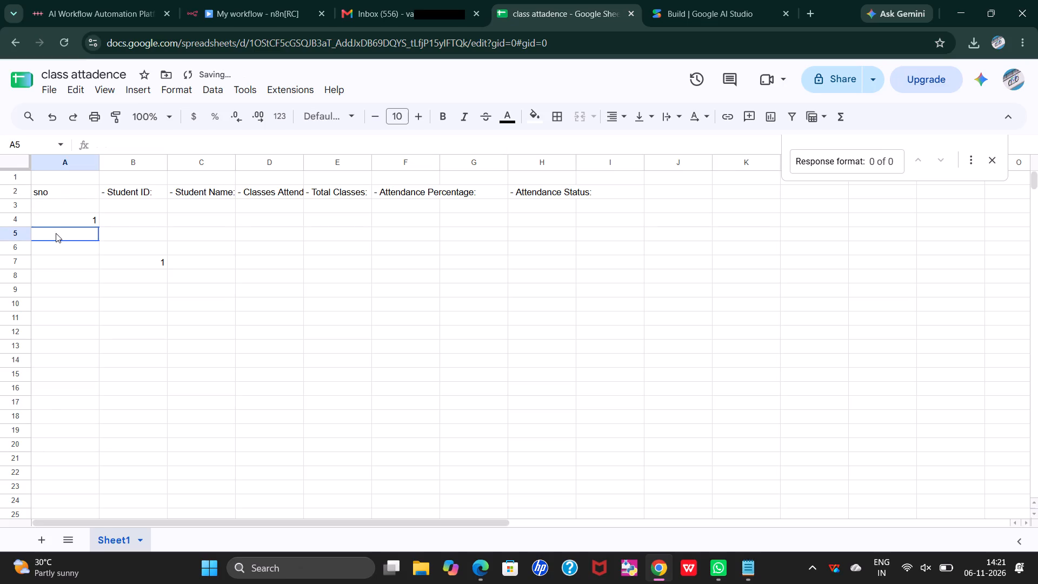
key("2")
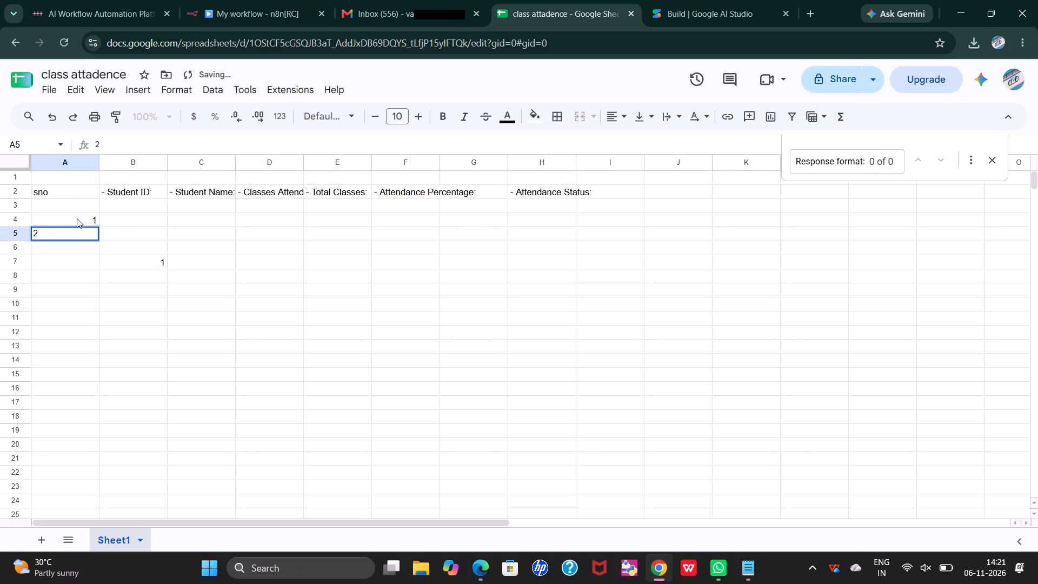
left_click(88, 249)
key("3")
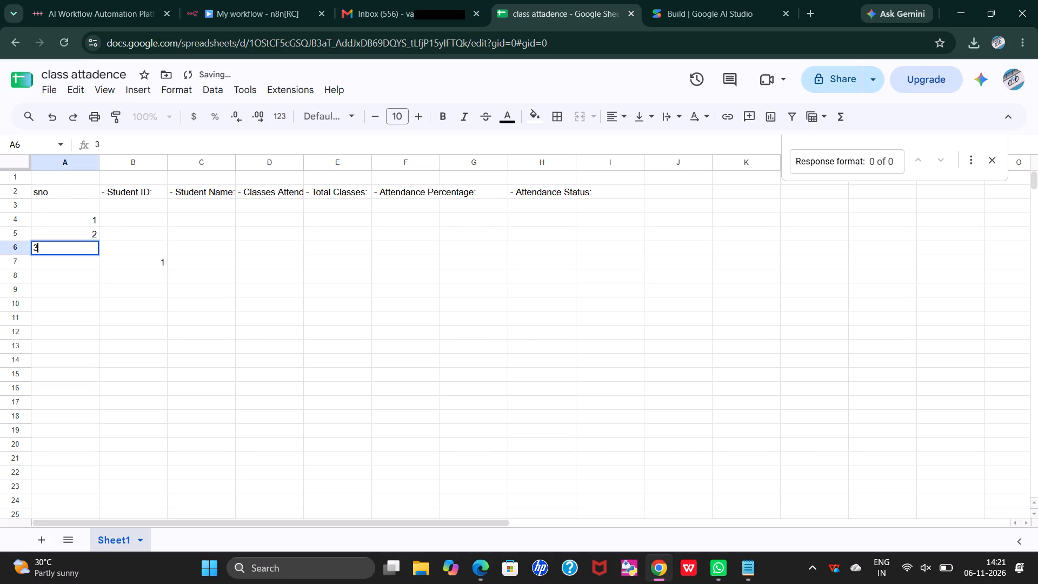
left_click(86, 264)
key("4")
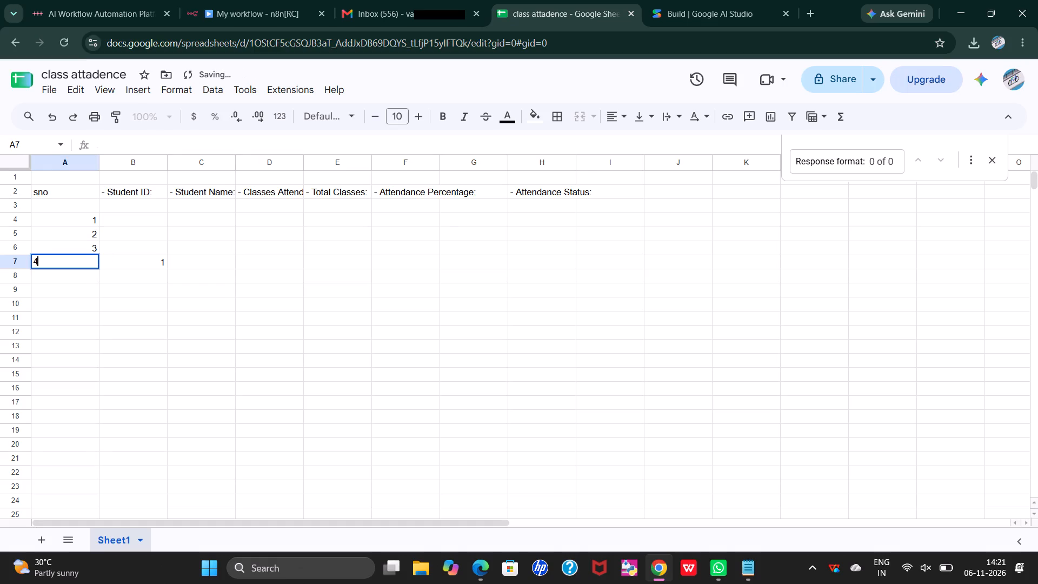
left_click(90, 278)
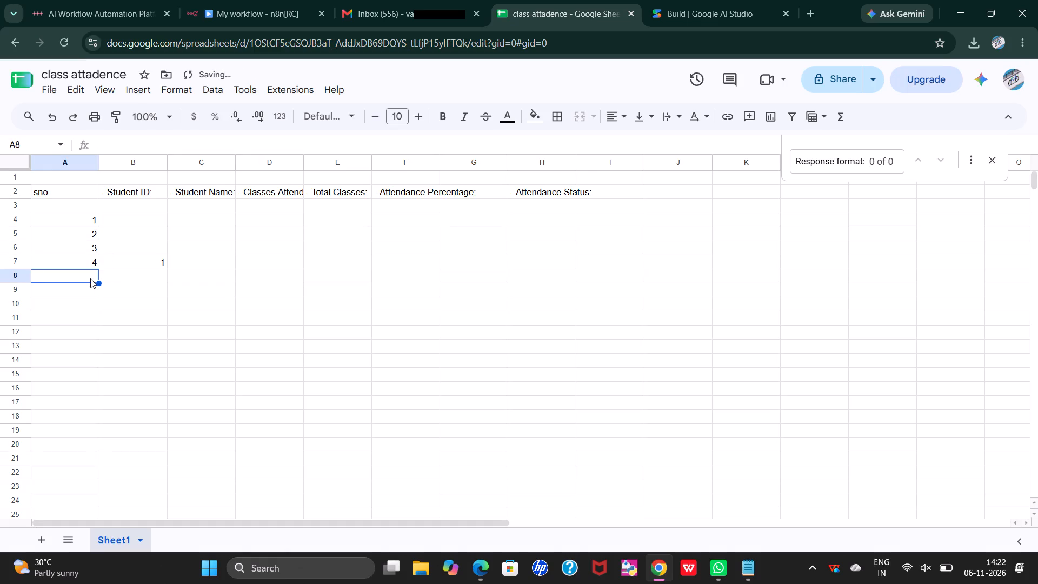
key("5")
Continue the sno column with serial numbers 6 to 10 in cells A9:A13.
left_click(94, 291)
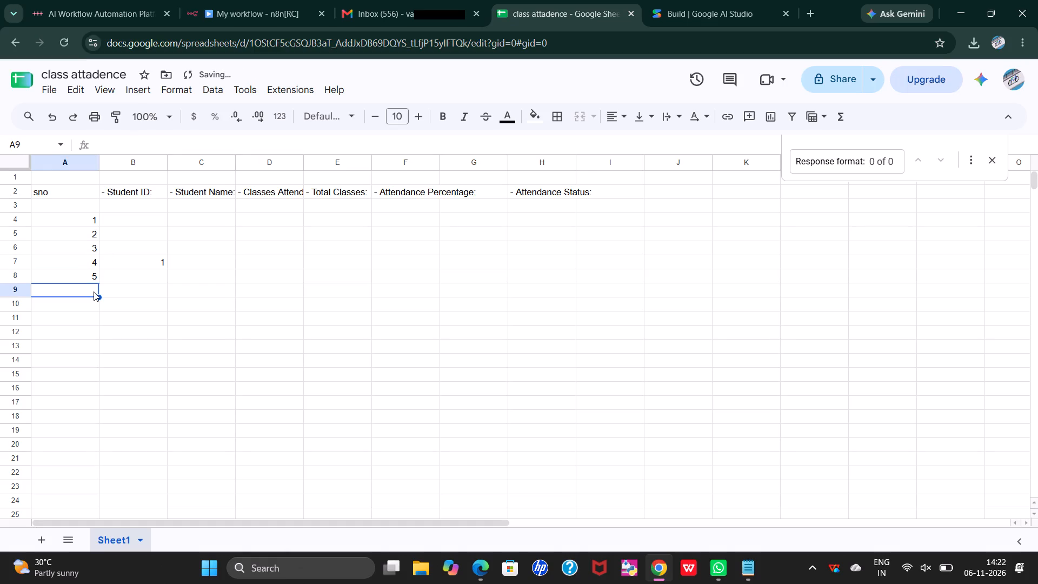
key("6")
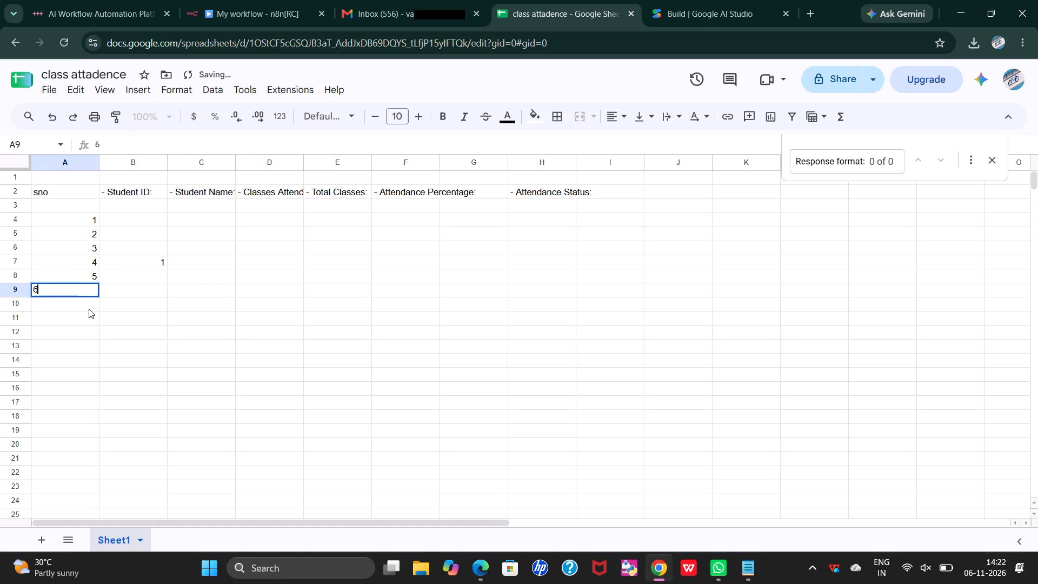
left_click(89, 309)
key("Left")
key("7")
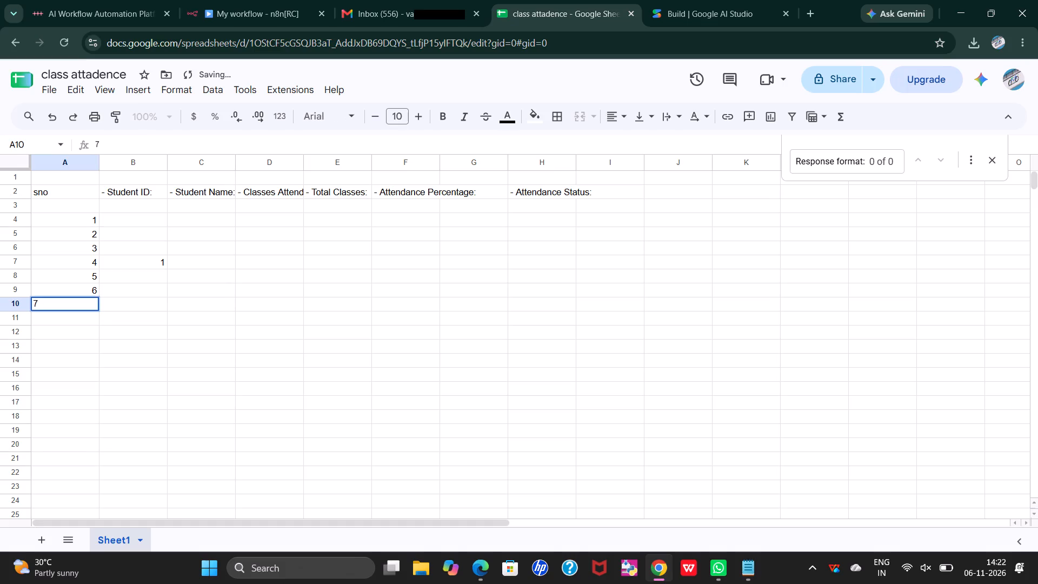
key("Return")
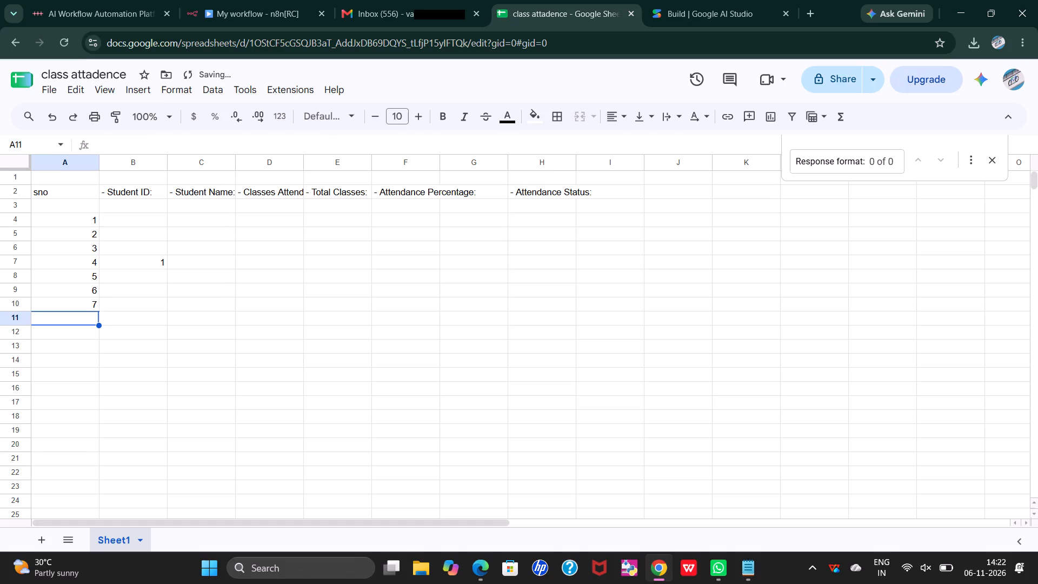
key("8")
key("Return")
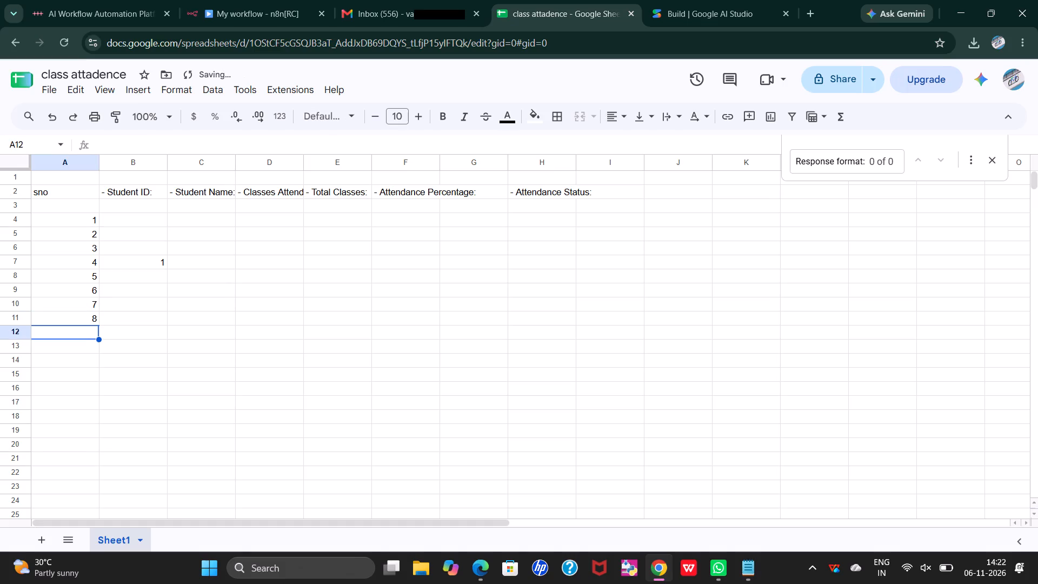
key("9")
key("Return")
type("10")
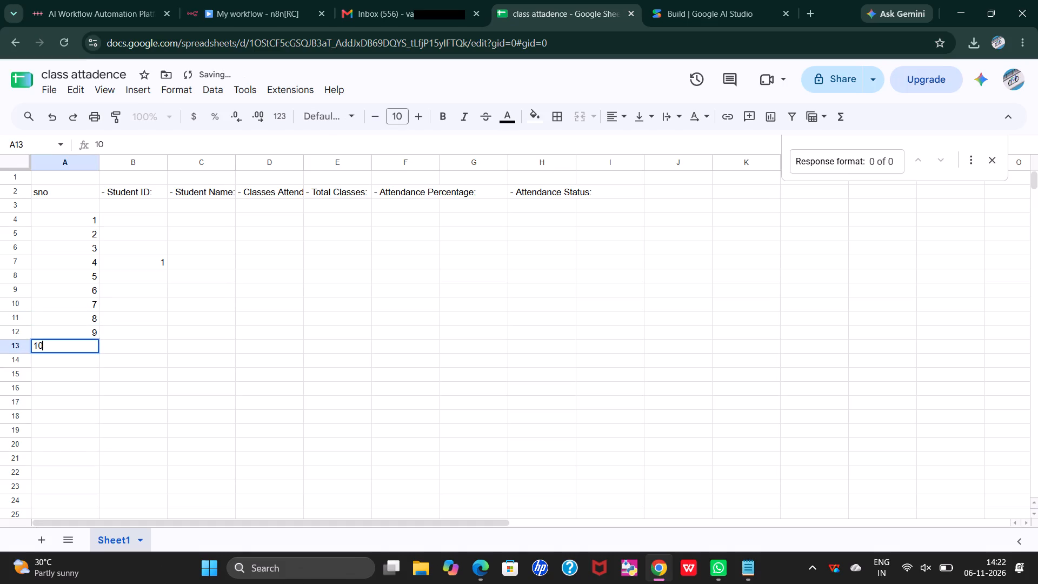
key("Return")
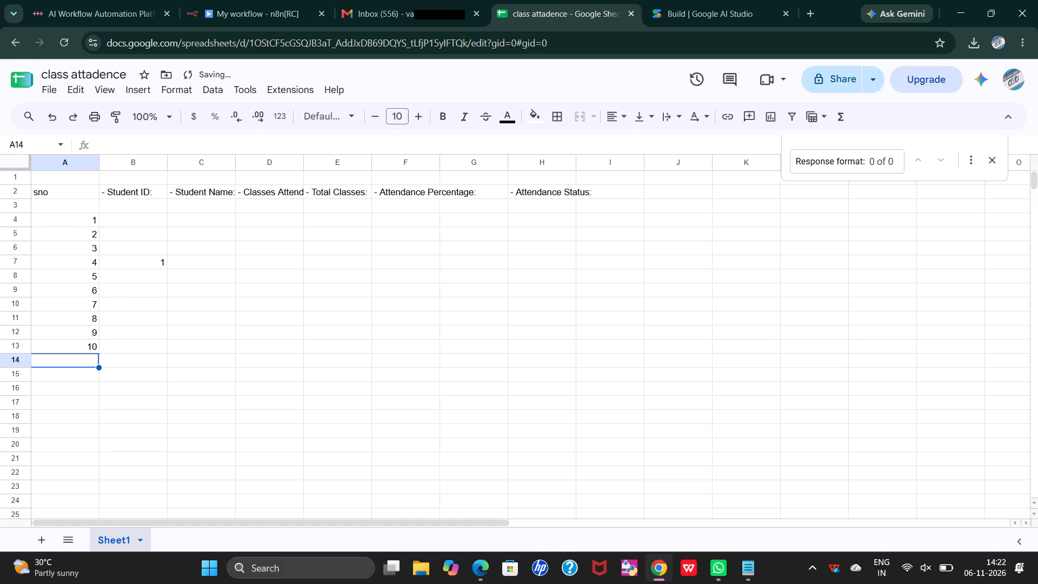
left_click(154, 217)
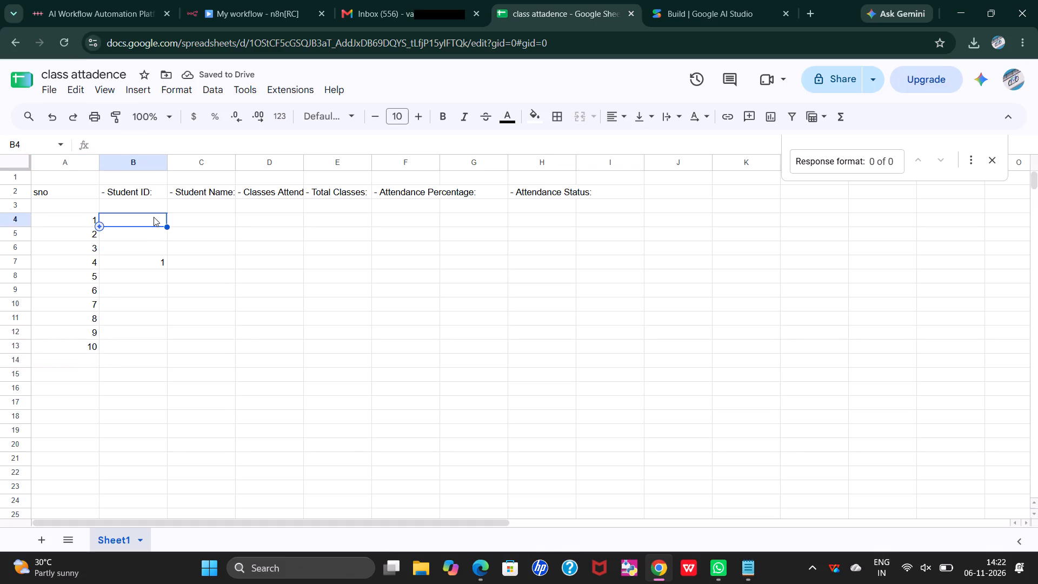
key("6")
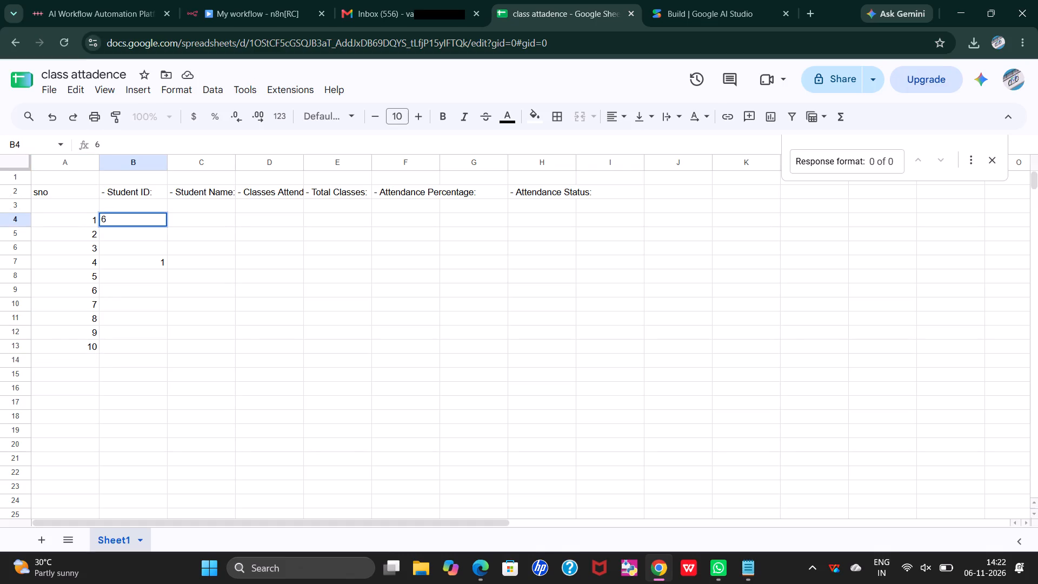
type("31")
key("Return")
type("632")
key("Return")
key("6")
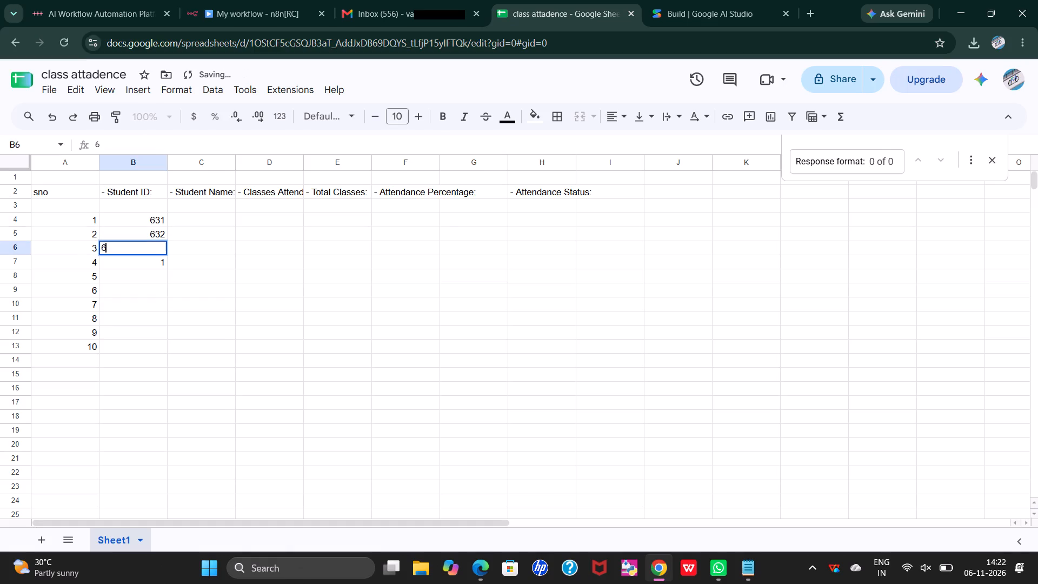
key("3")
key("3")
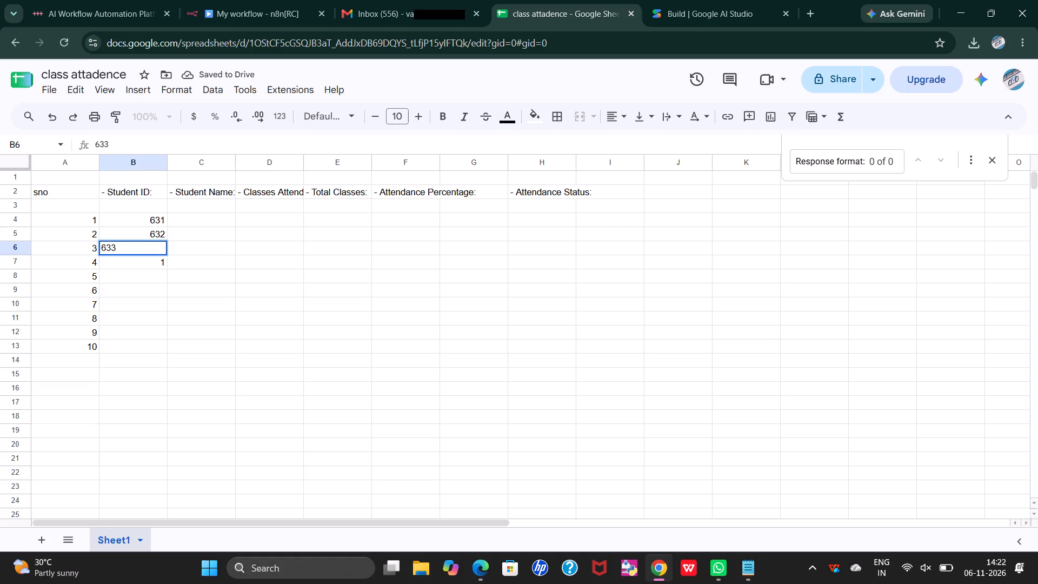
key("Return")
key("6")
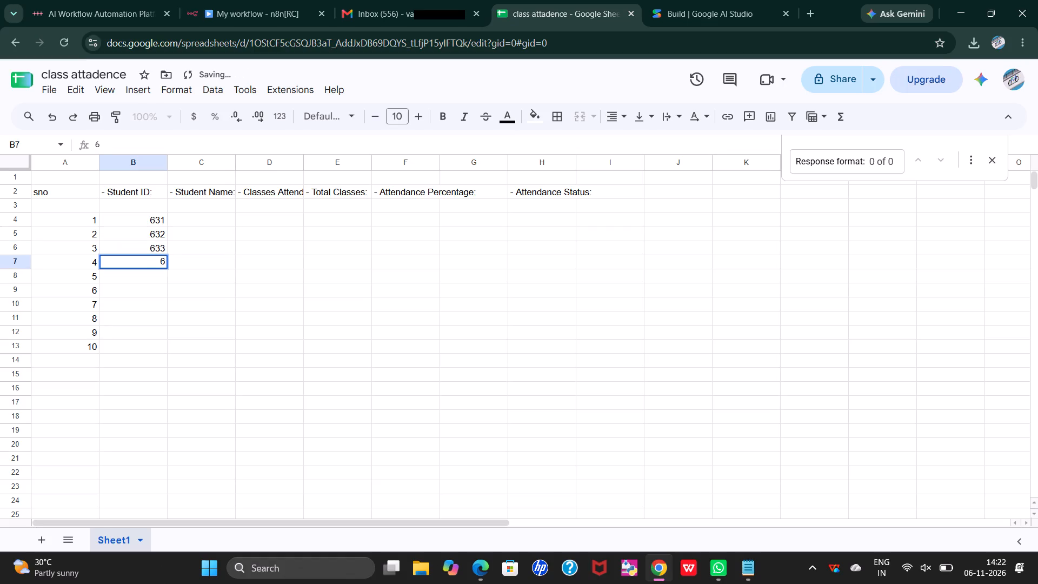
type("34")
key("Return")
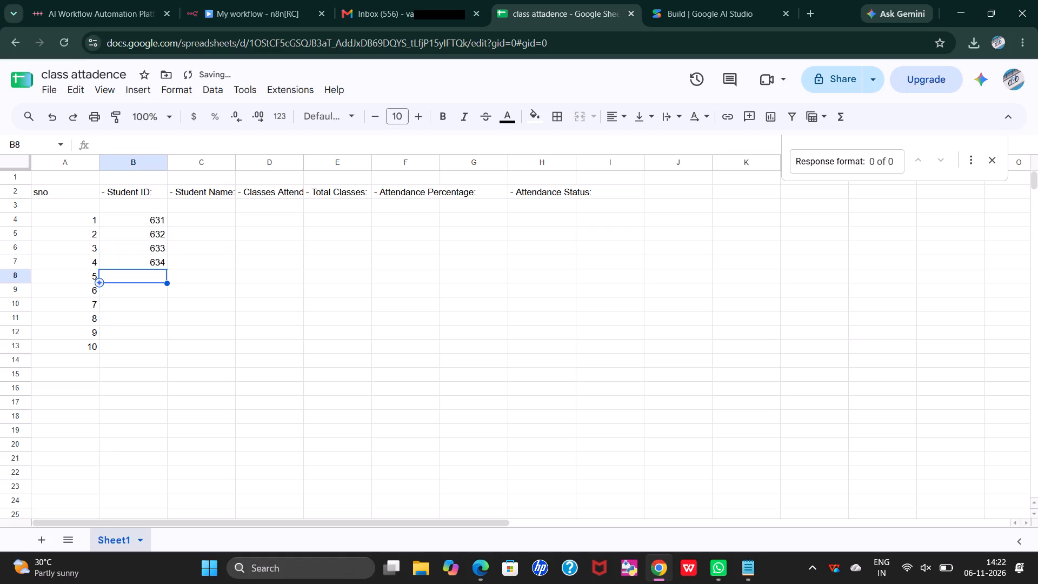
Continue the Student ID column with IDs 635, 636 and 637 in cells B8:B10.
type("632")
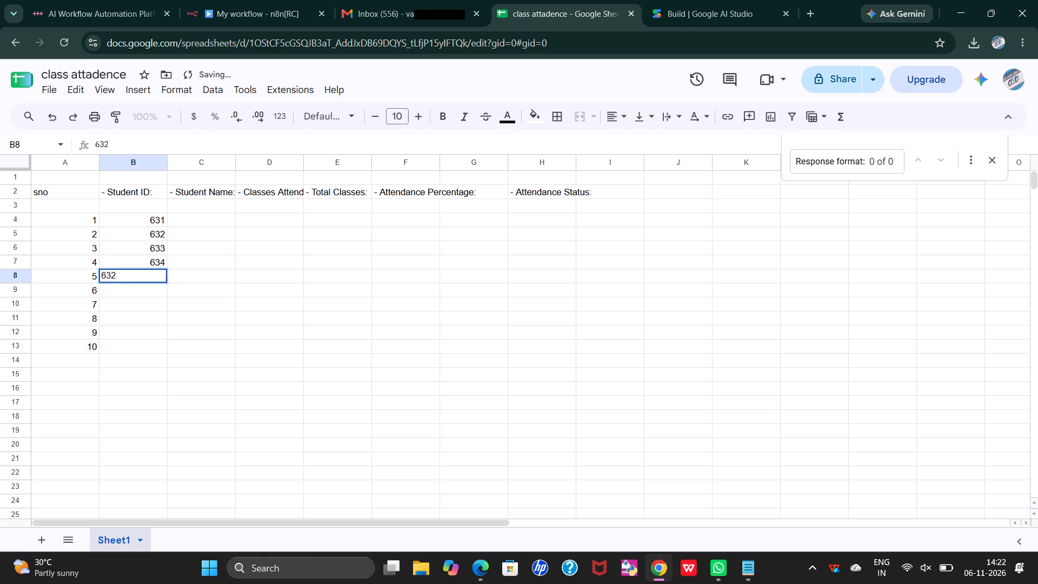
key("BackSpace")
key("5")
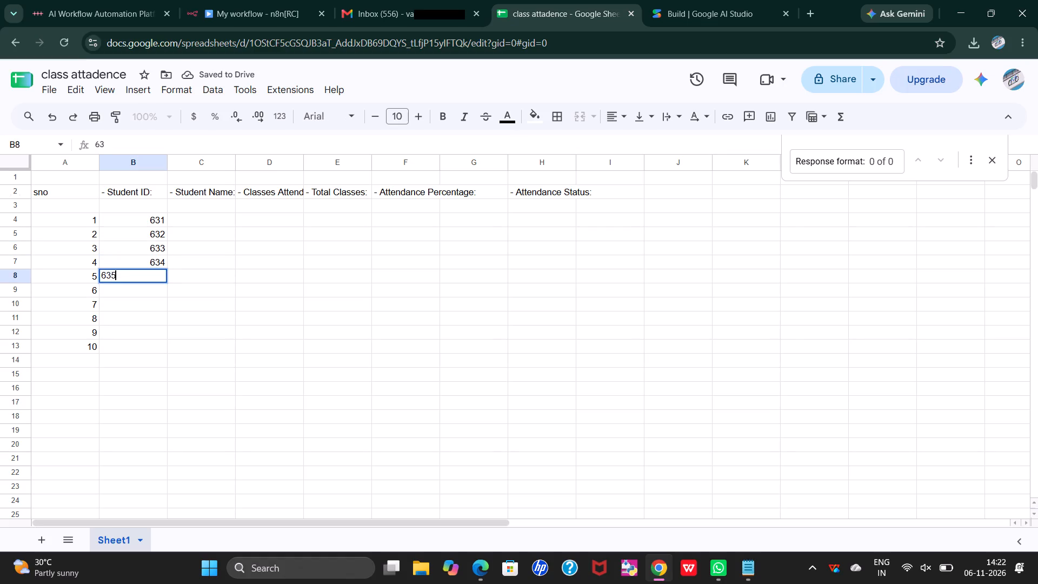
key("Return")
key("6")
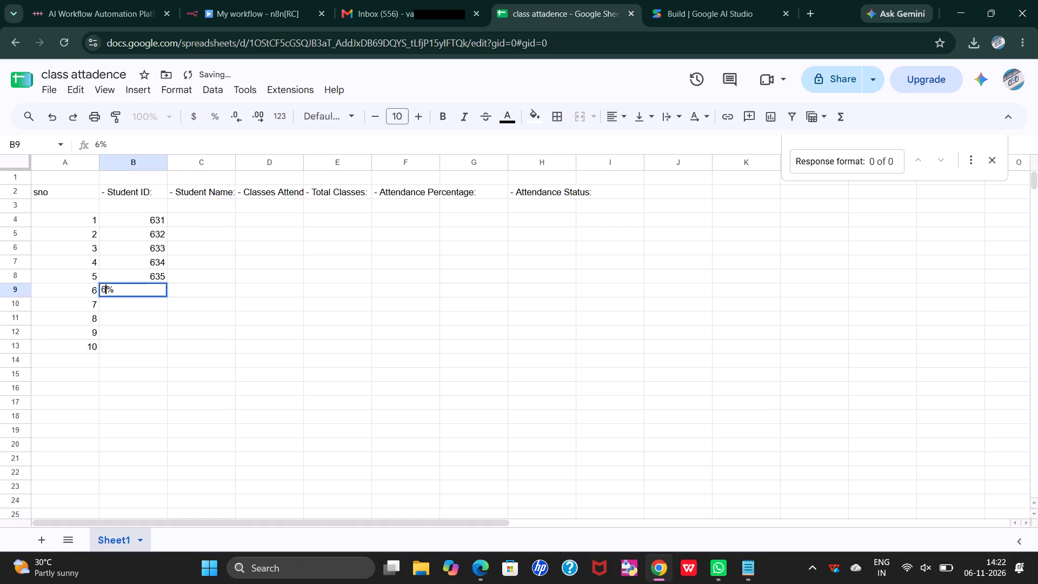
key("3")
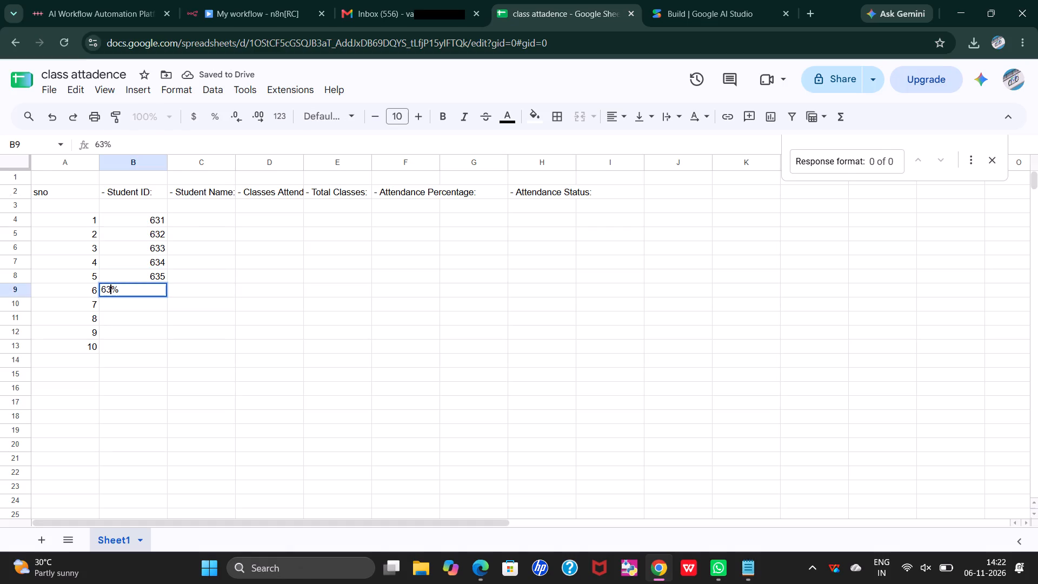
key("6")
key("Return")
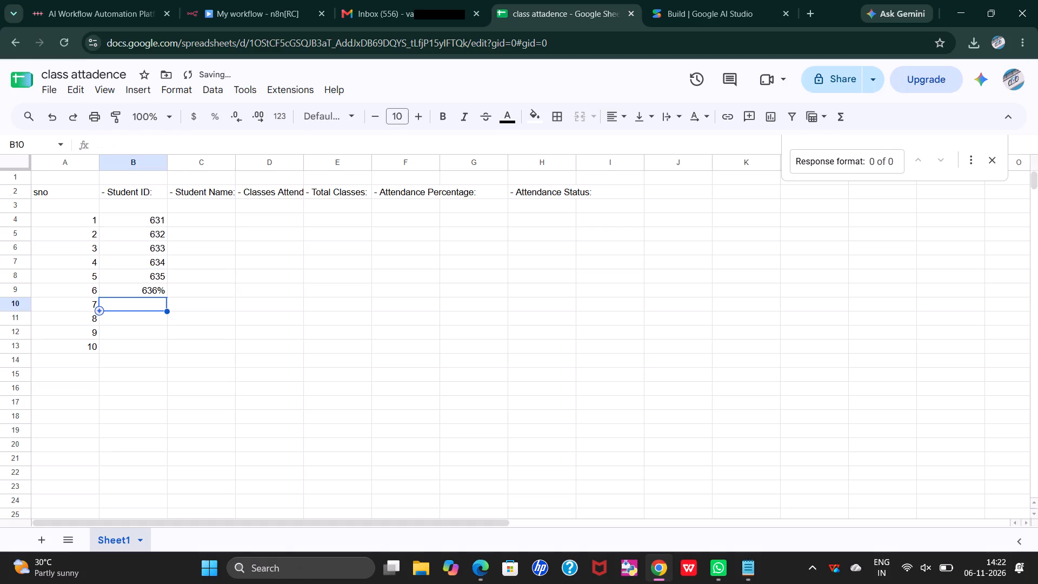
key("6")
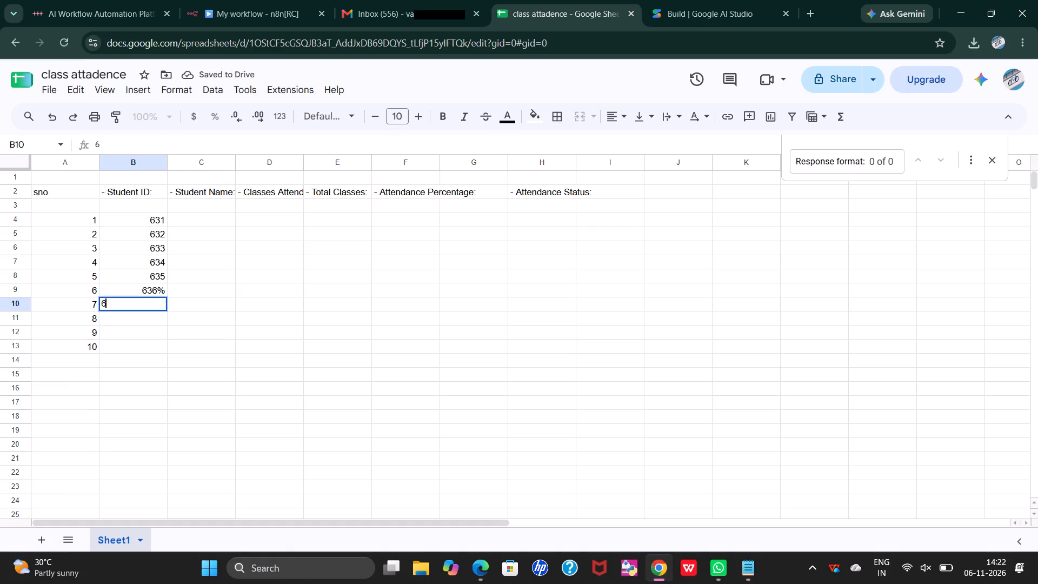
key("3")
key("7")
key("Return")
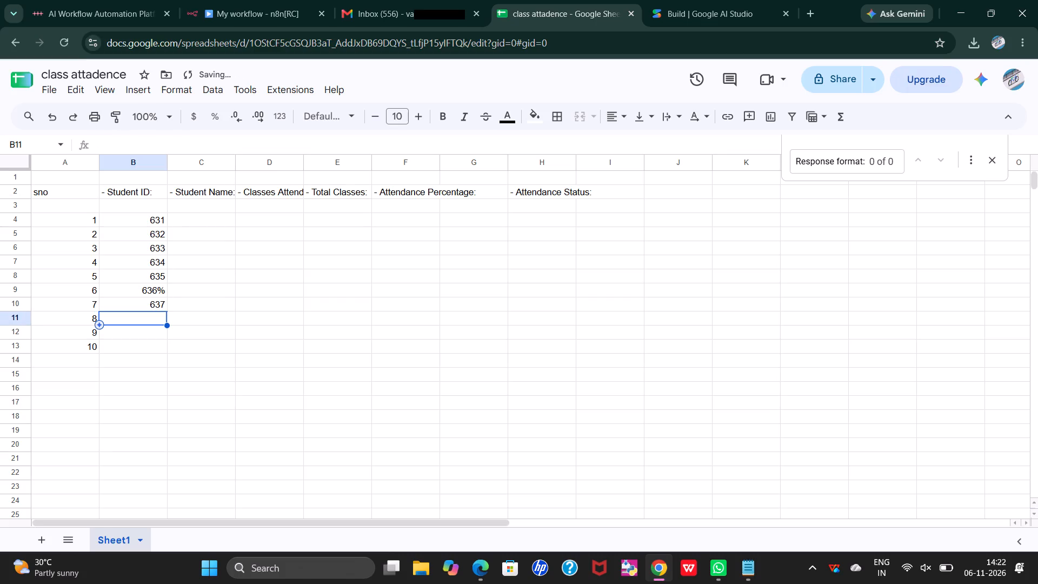
Enter student IDs 638, 639 and 640 in cells B11:B13.
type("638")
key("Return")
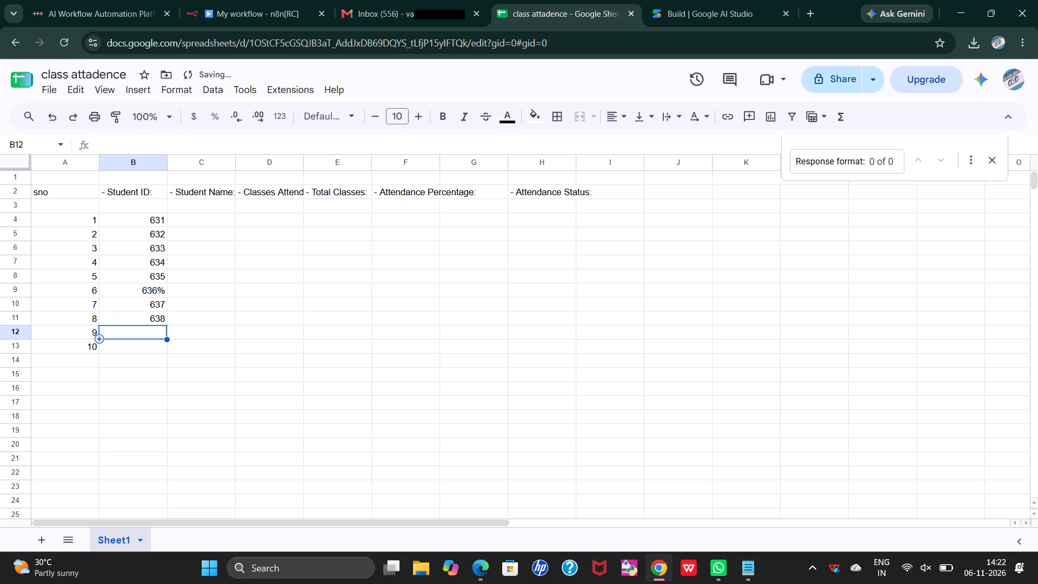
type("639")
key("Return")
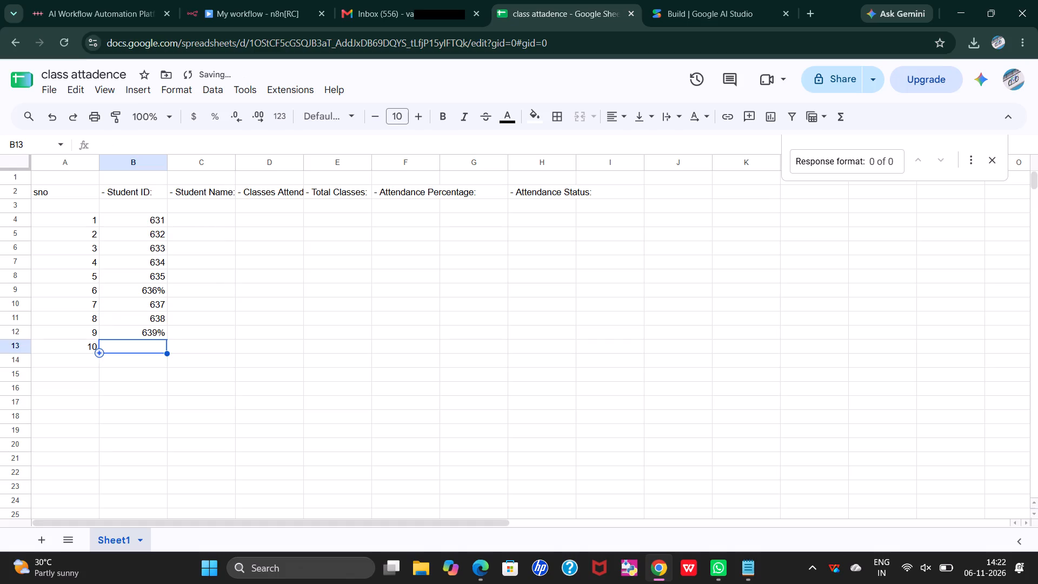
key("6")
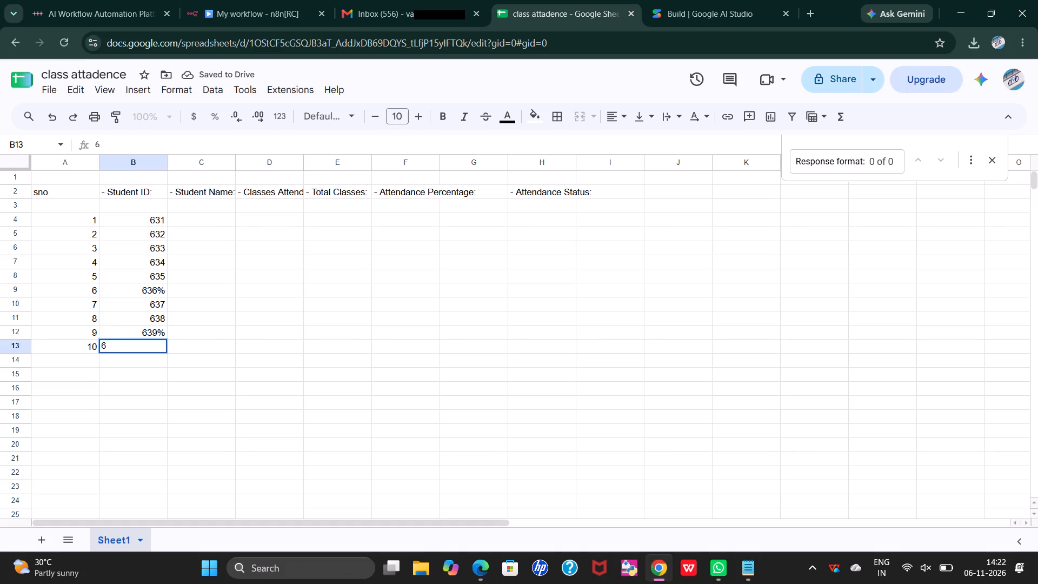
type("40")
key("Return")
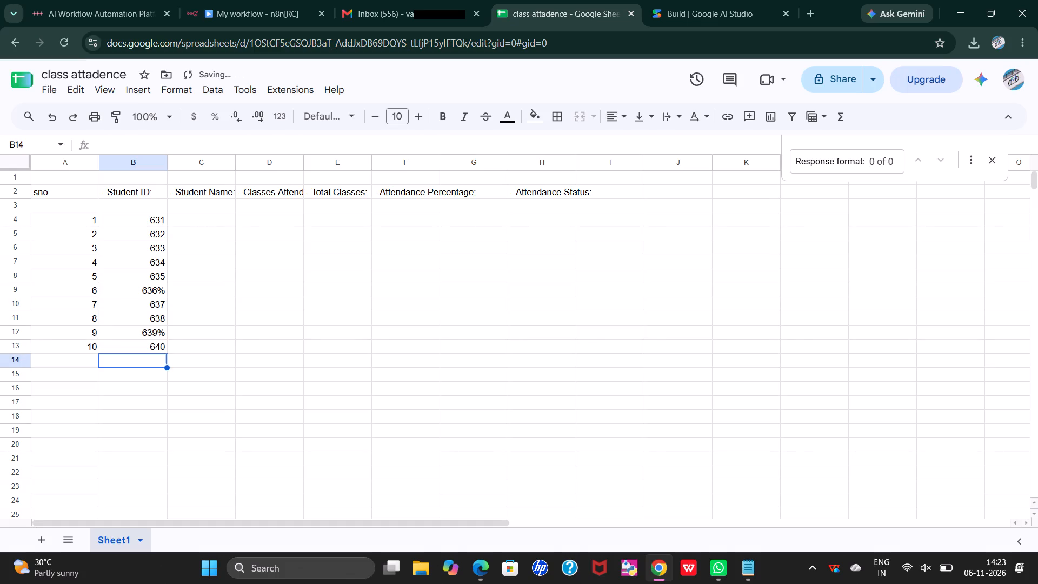
Re-enter the student ID in cell B12 as plain 639, without the percent sign.
left_click(162, 334)
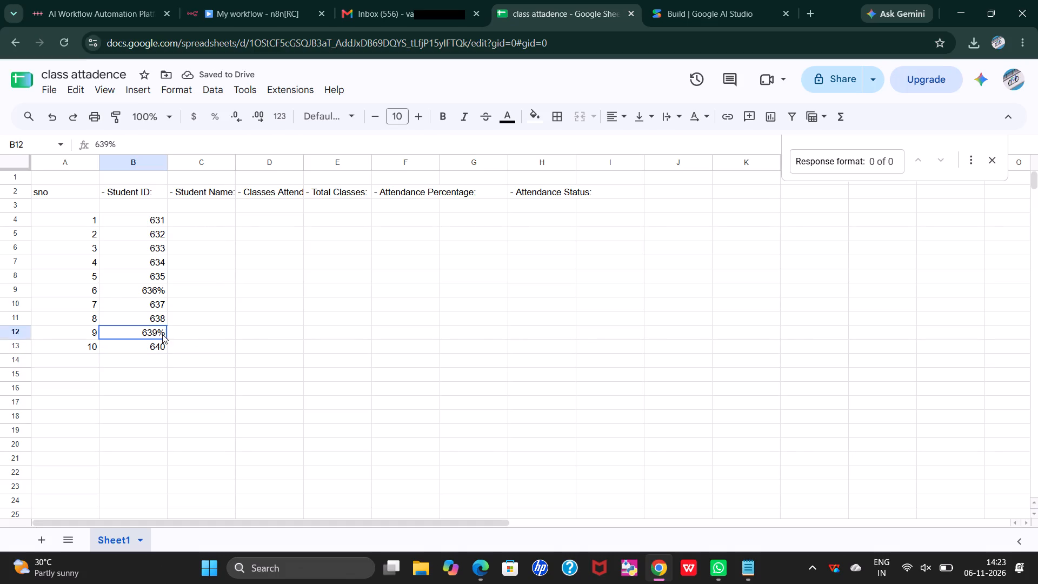
left_click(162, 329)
key("BackSpace")
key("6")
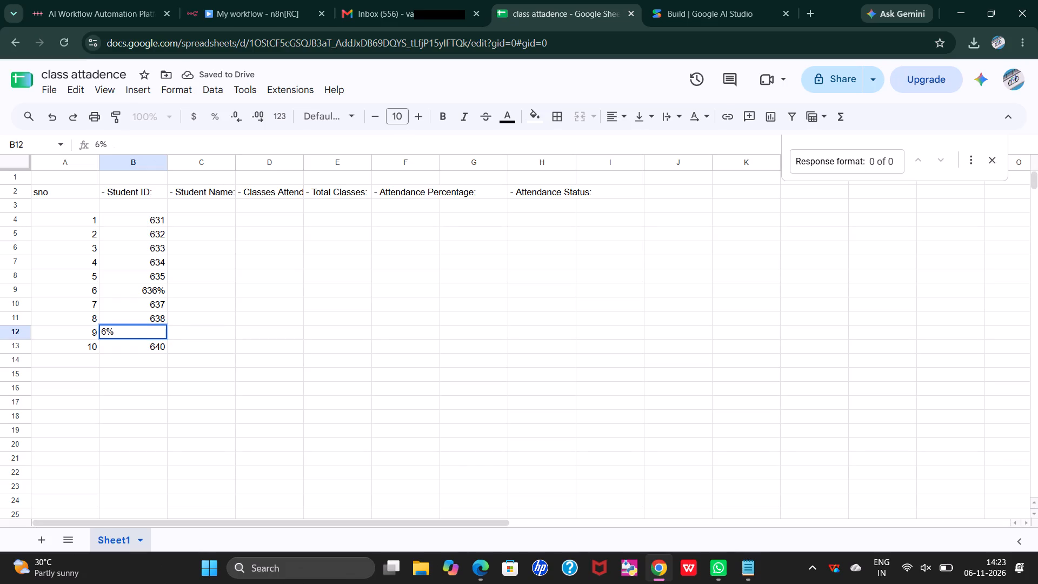
left_click(122, 333)
key("BackSpace")
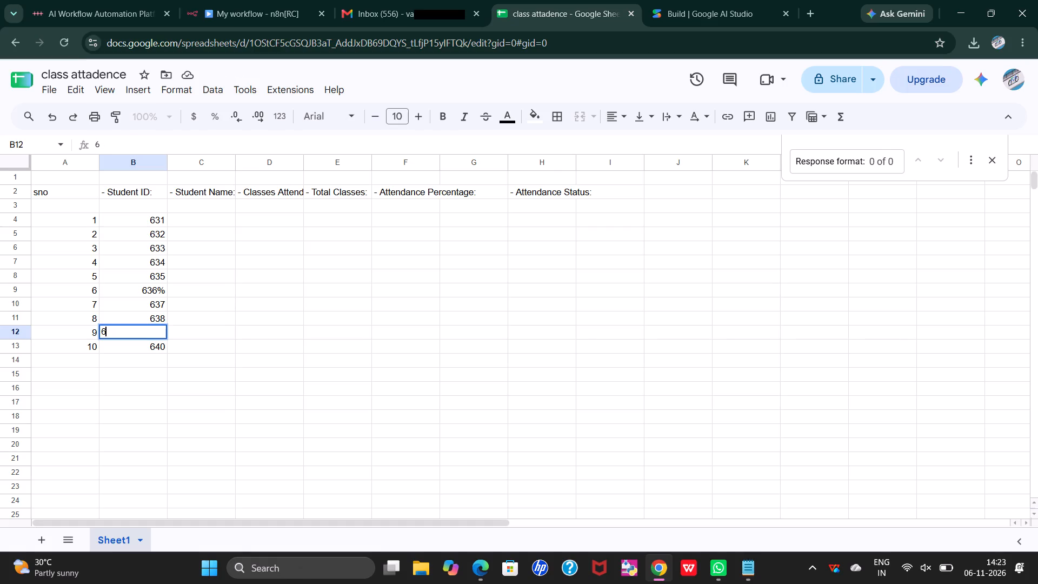
key("3")
key("9")
left_click(161, 288)
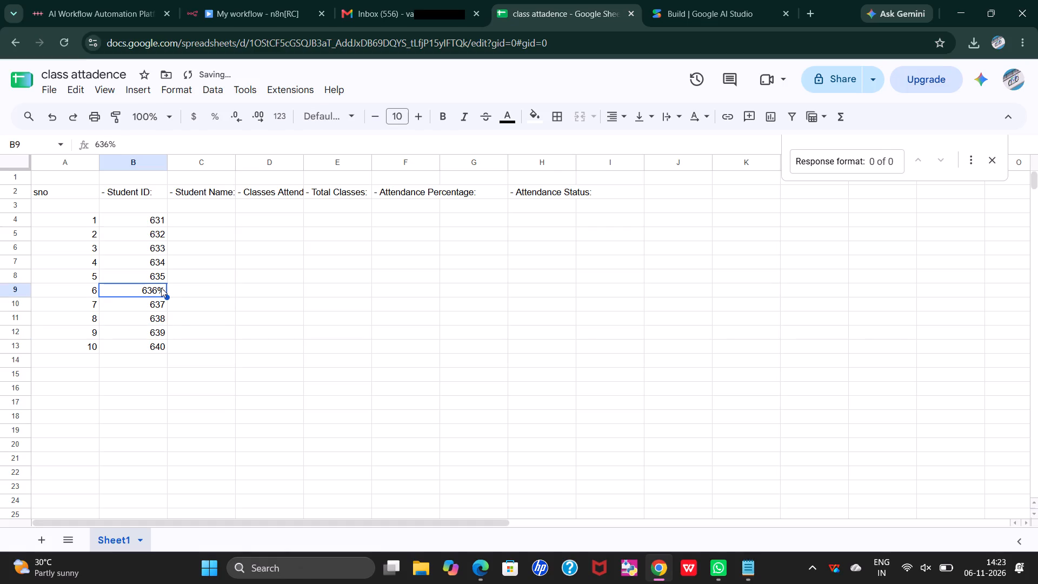
left_click(156, 287)
double_click(158, 288)
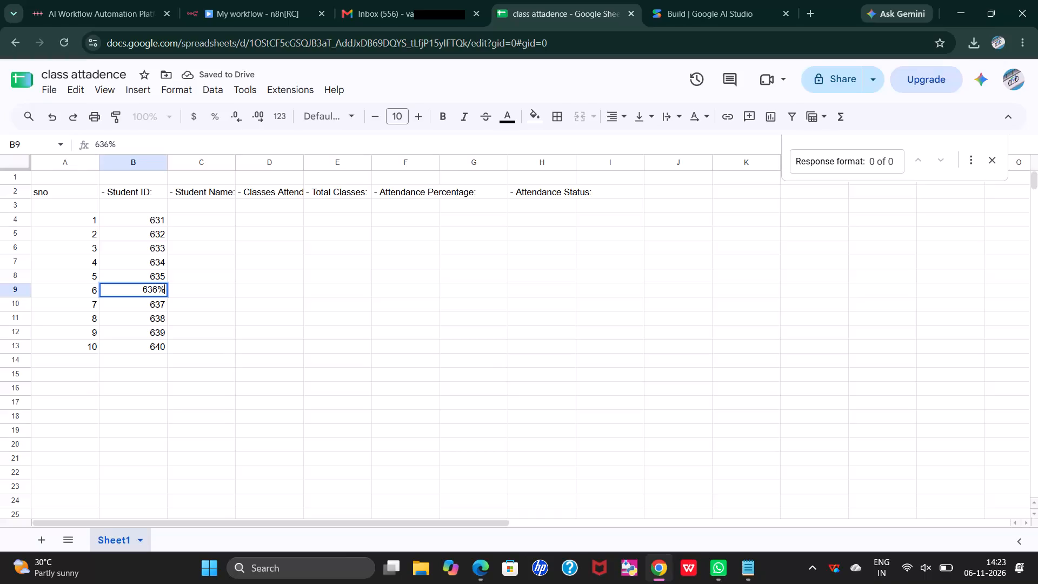
left_click(164, 288)
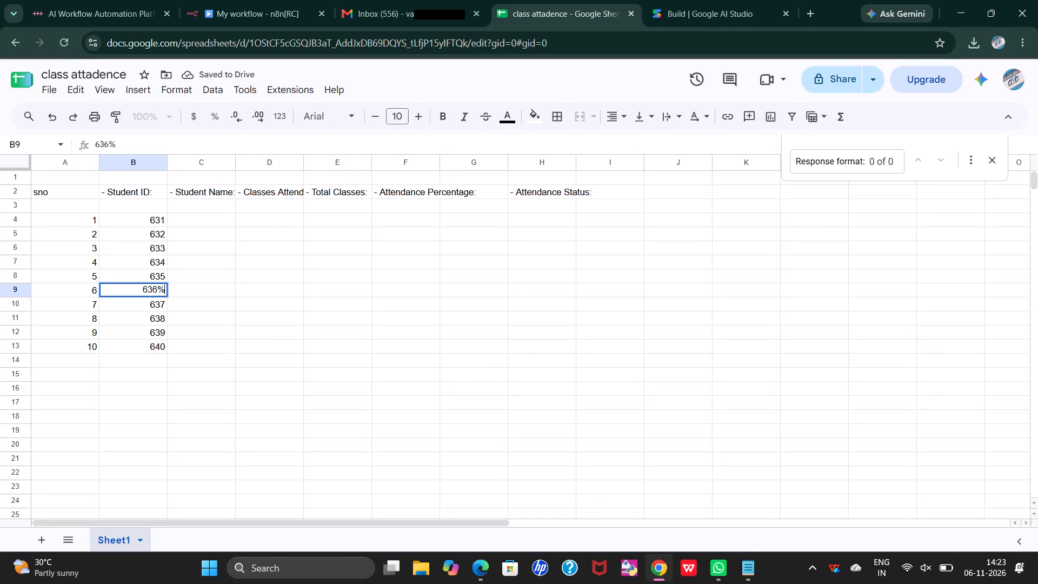
left_click(164, 291)
double_click(163, 288)
key("BackSpace")
Fill the Student Name column with the first student's name in C4, dinesh in C5, rayaan in C6 and bunny in C7.
left_click(204, 217)
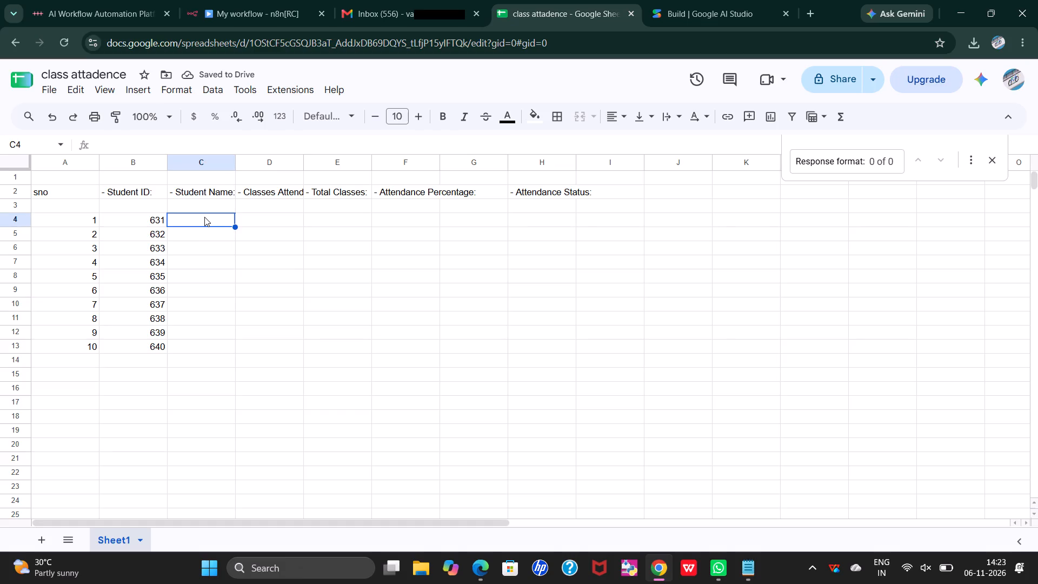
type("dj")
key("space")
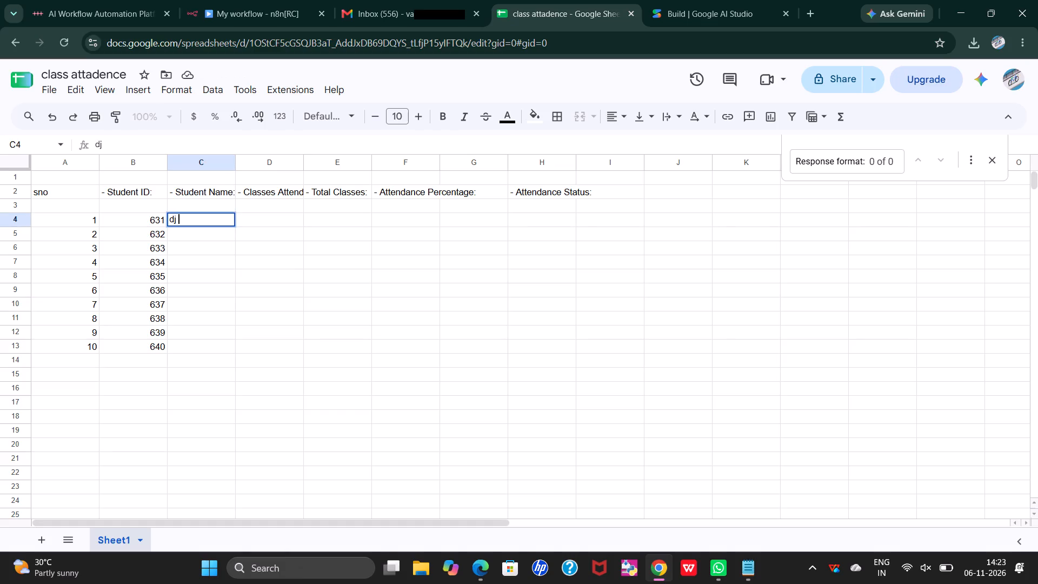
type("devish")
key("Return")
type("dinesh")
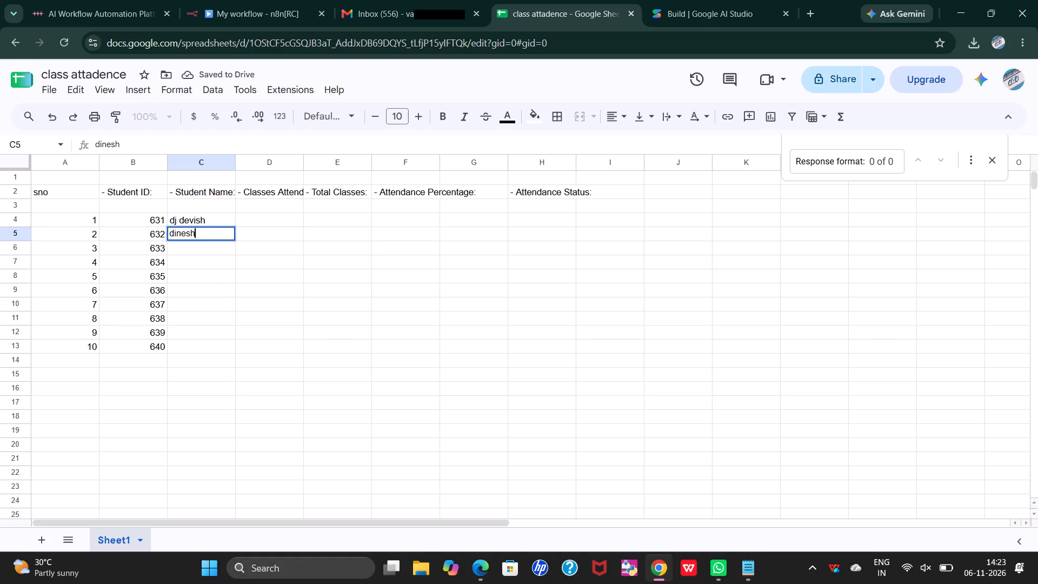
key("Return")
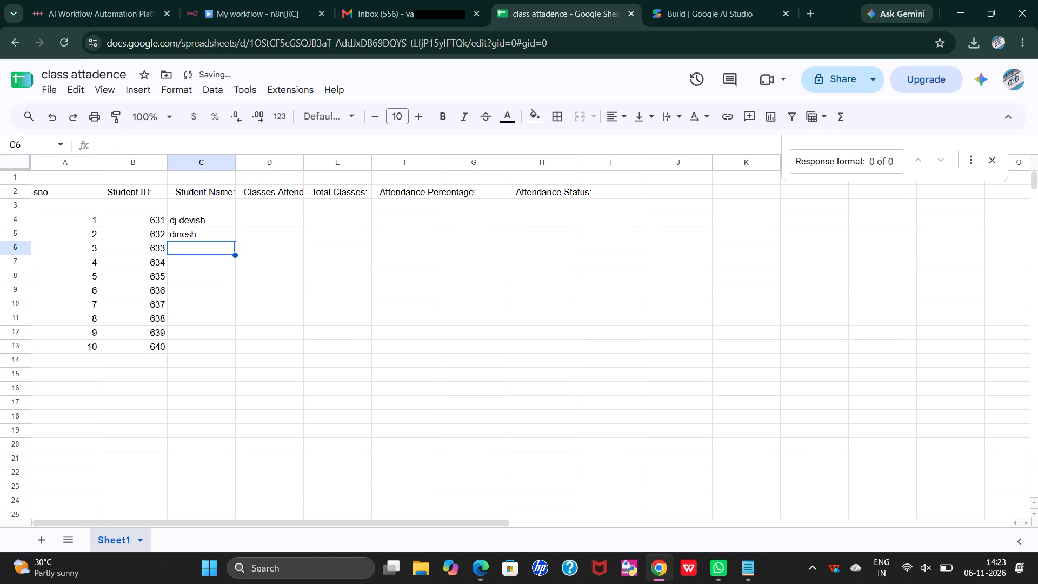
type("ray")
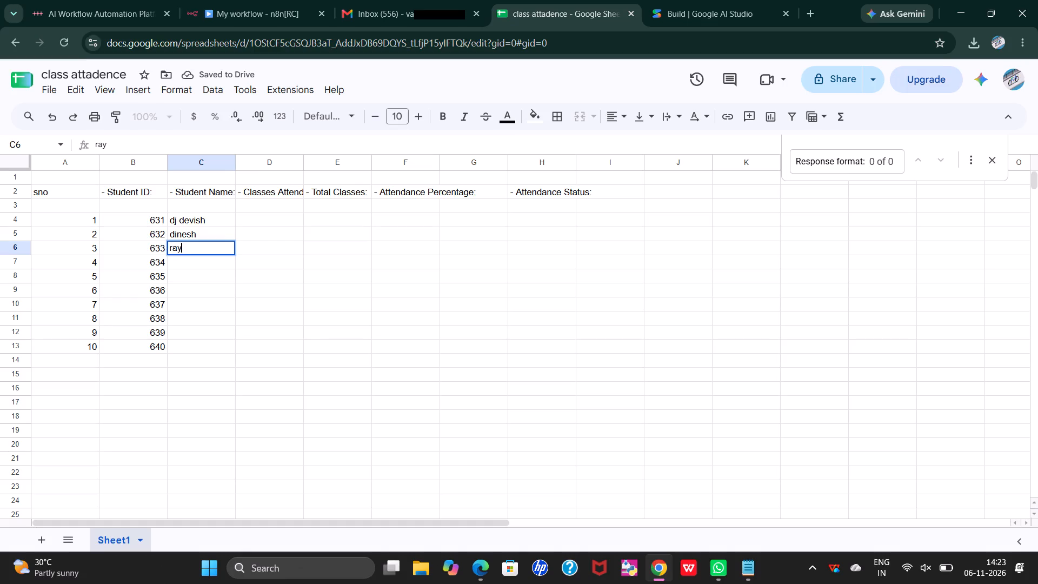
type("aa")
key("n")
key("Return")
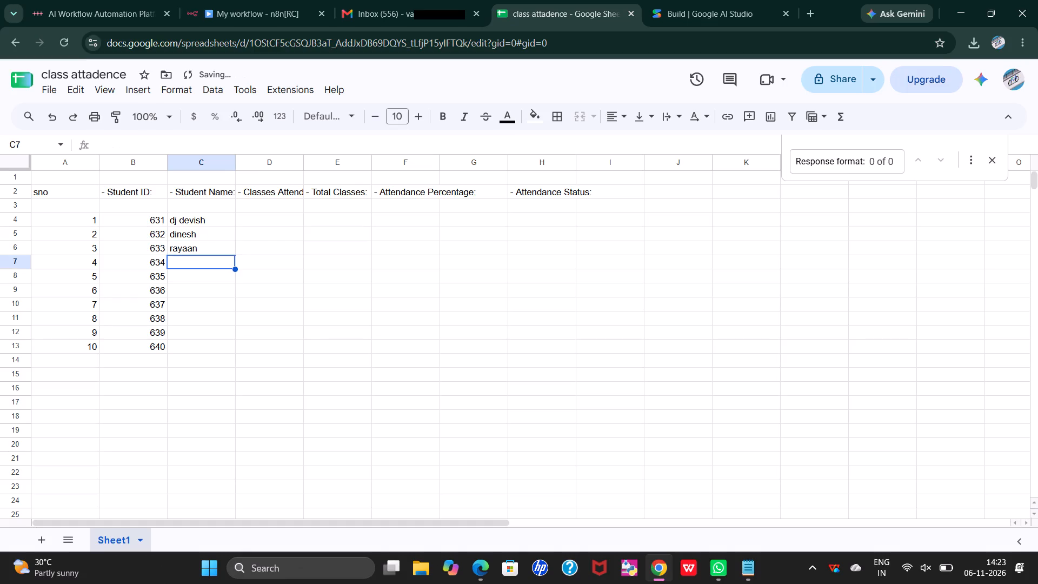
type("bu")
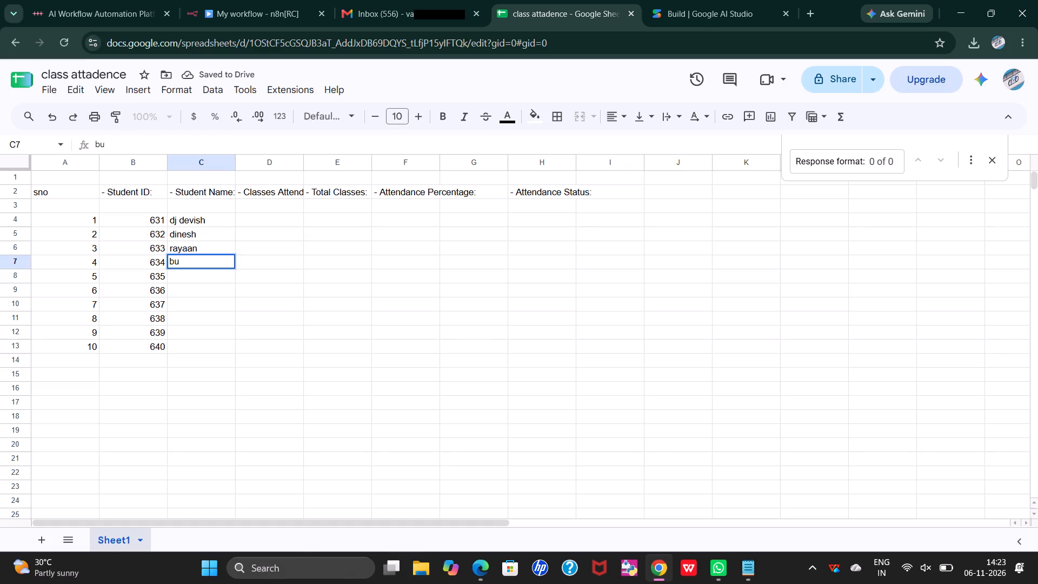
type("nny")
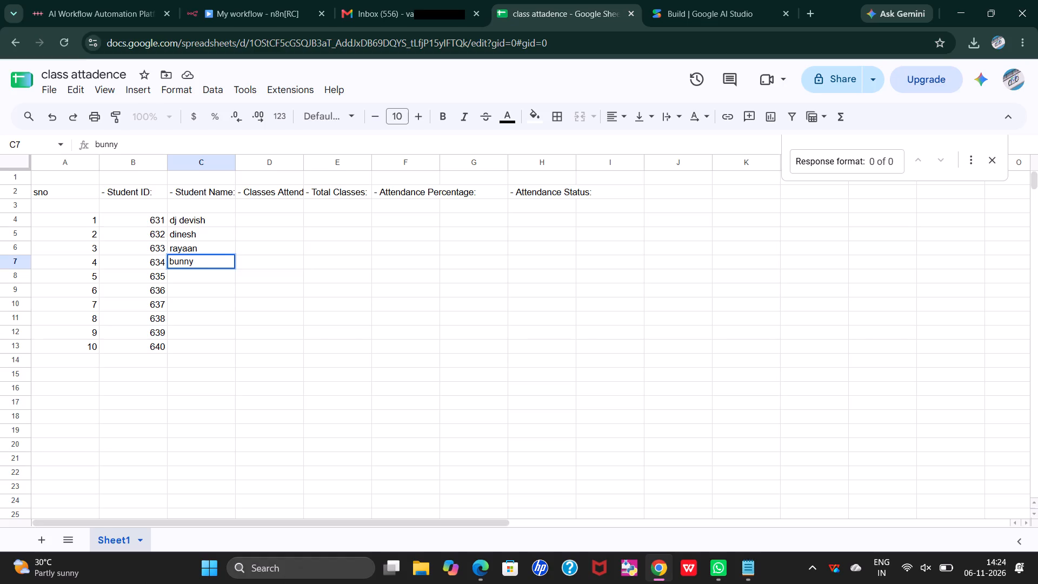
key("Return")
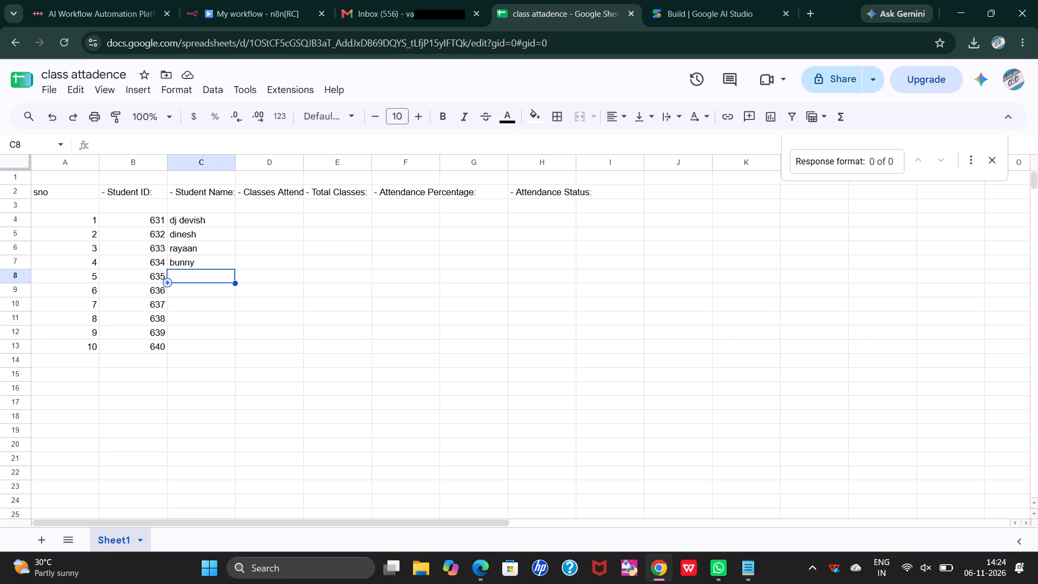
Continue the Student Name column with srinivesh in C8, harsha in C9 and chathyanya in C10.
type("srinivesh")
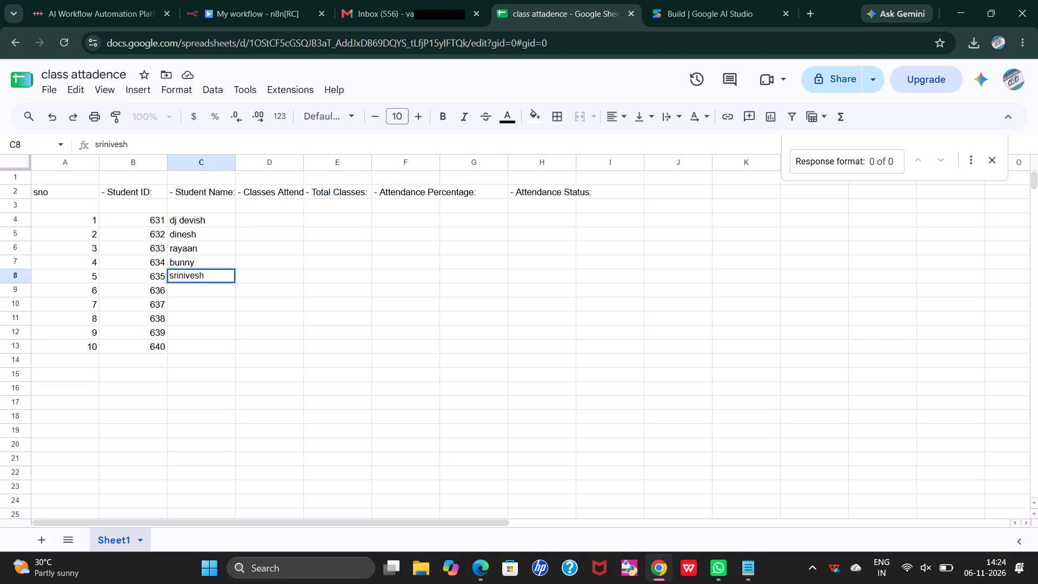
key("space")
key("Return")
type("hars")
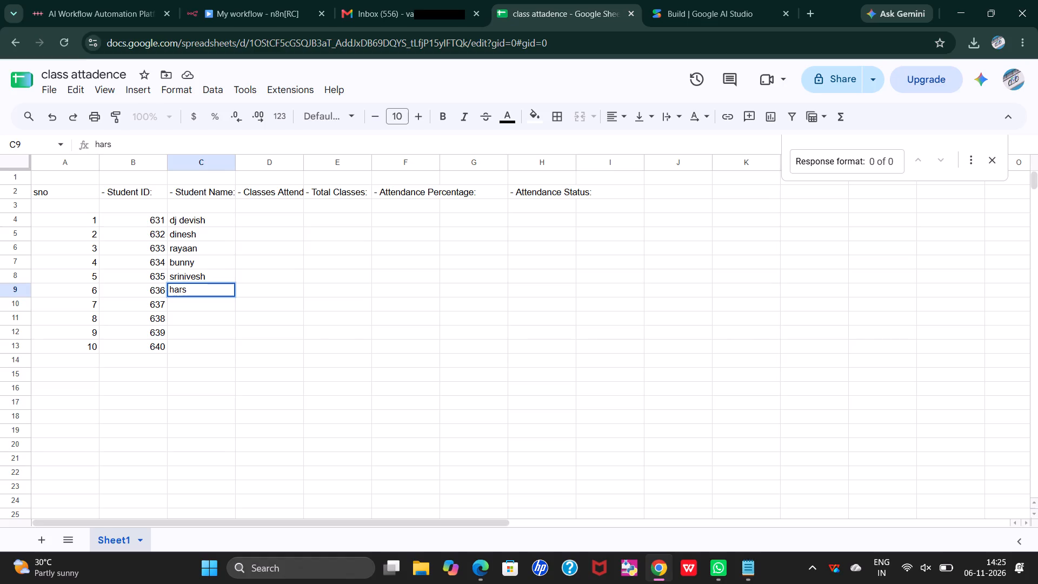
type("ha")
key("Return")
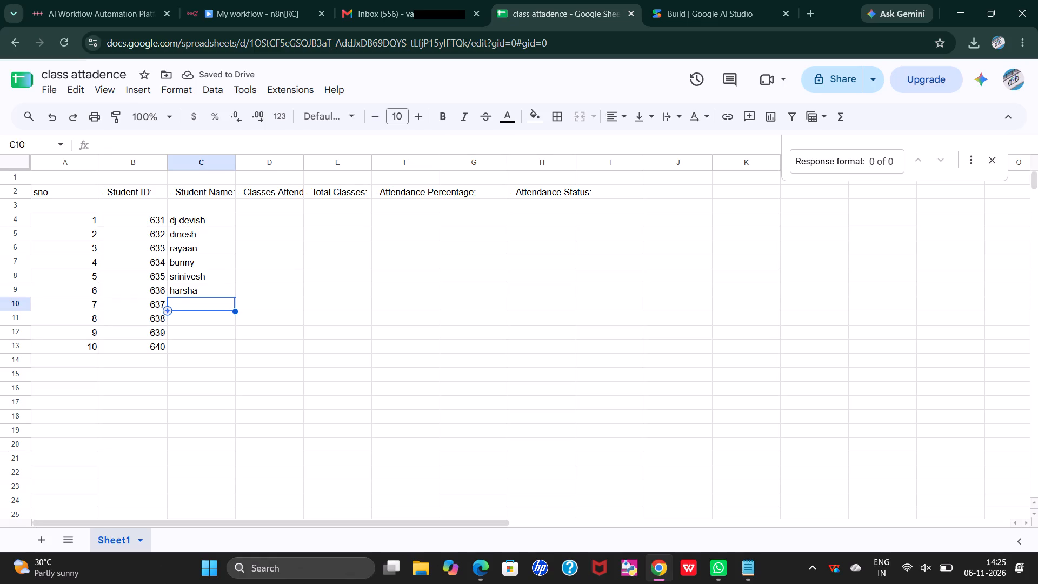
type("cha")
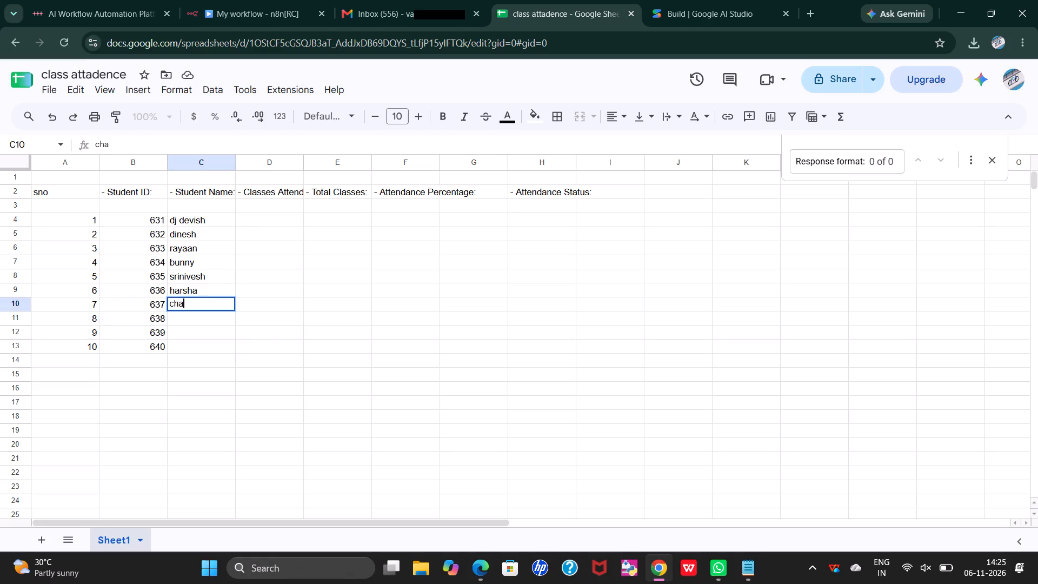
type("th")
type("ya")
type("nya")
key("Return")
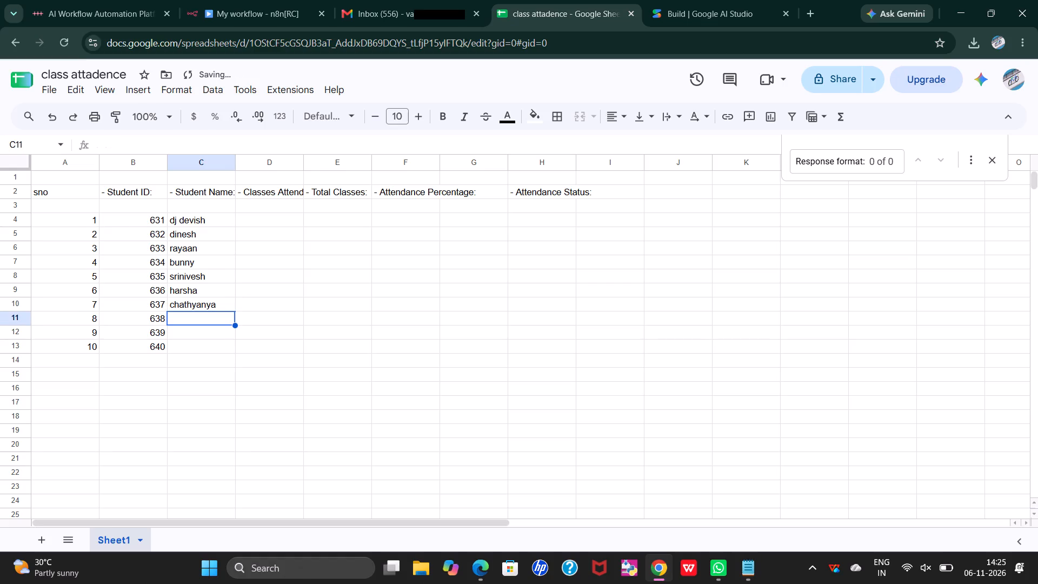
Complete the Student Name column with chandu in C11, prinya in C12 and pinkey in C13.
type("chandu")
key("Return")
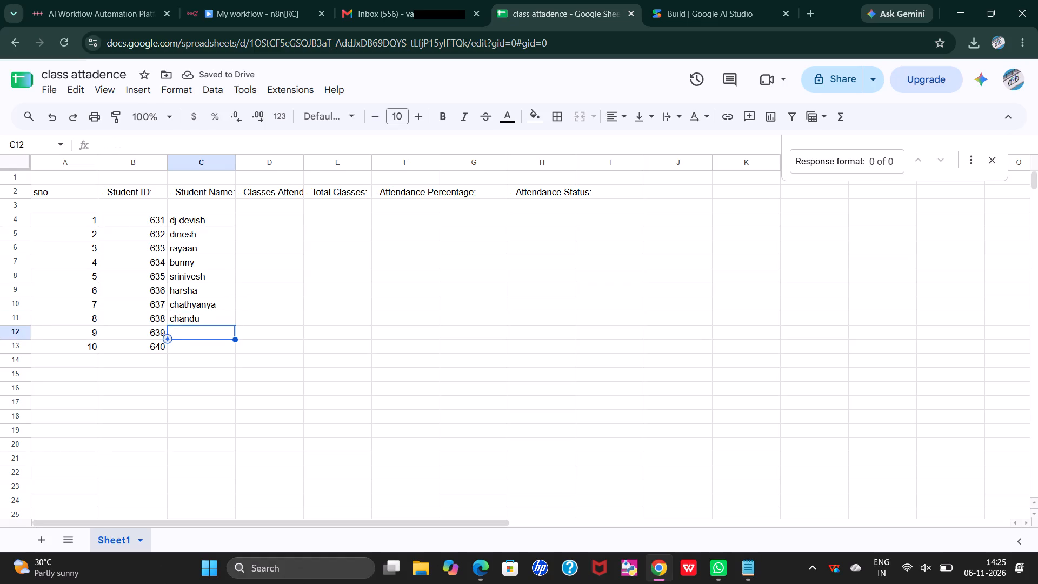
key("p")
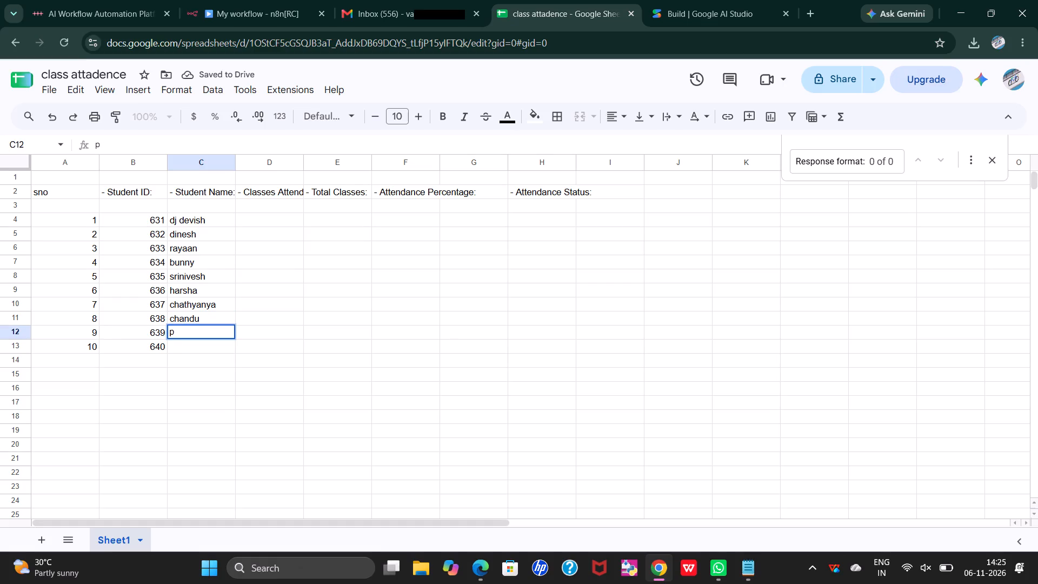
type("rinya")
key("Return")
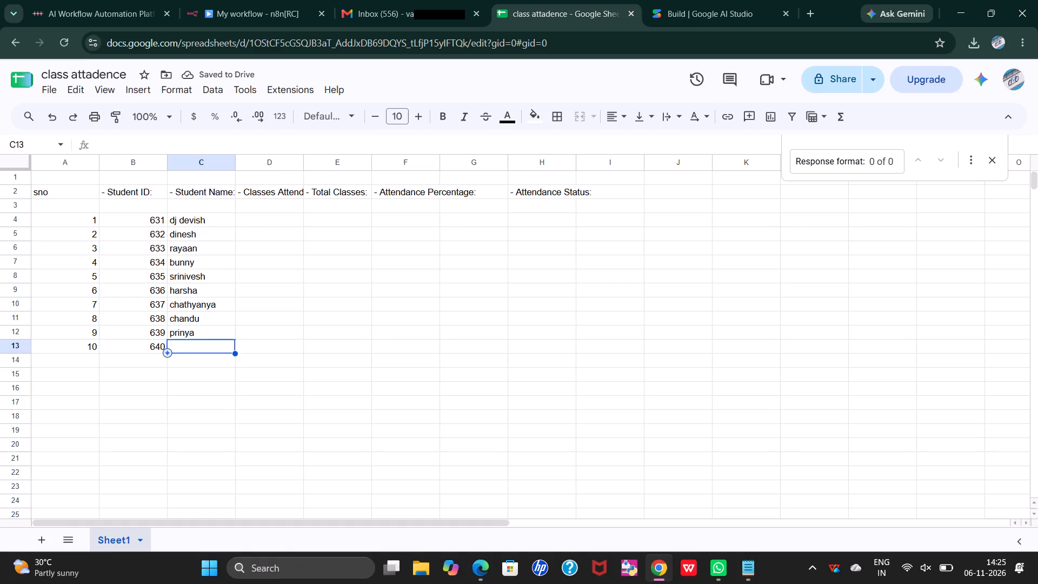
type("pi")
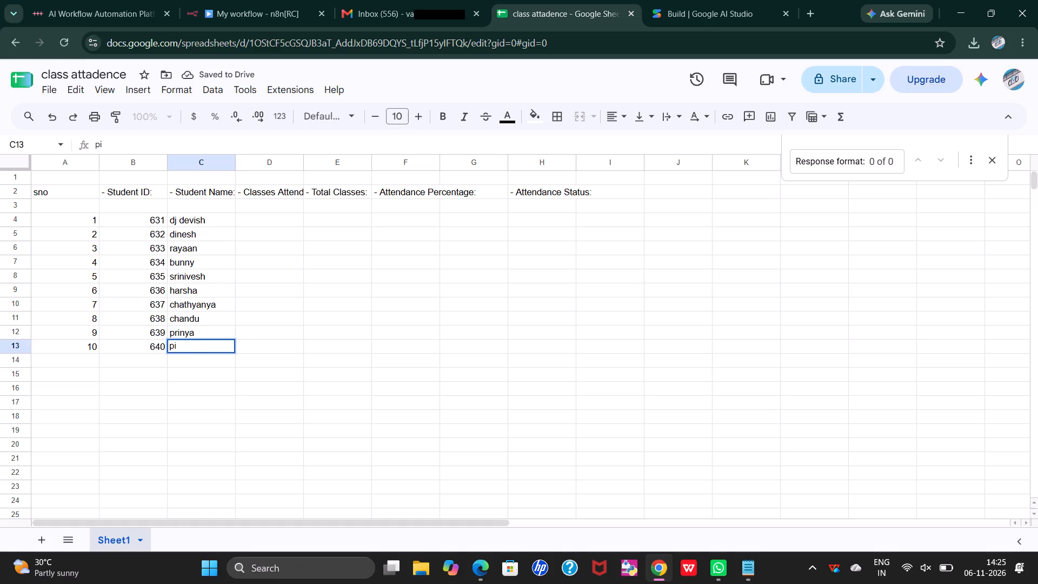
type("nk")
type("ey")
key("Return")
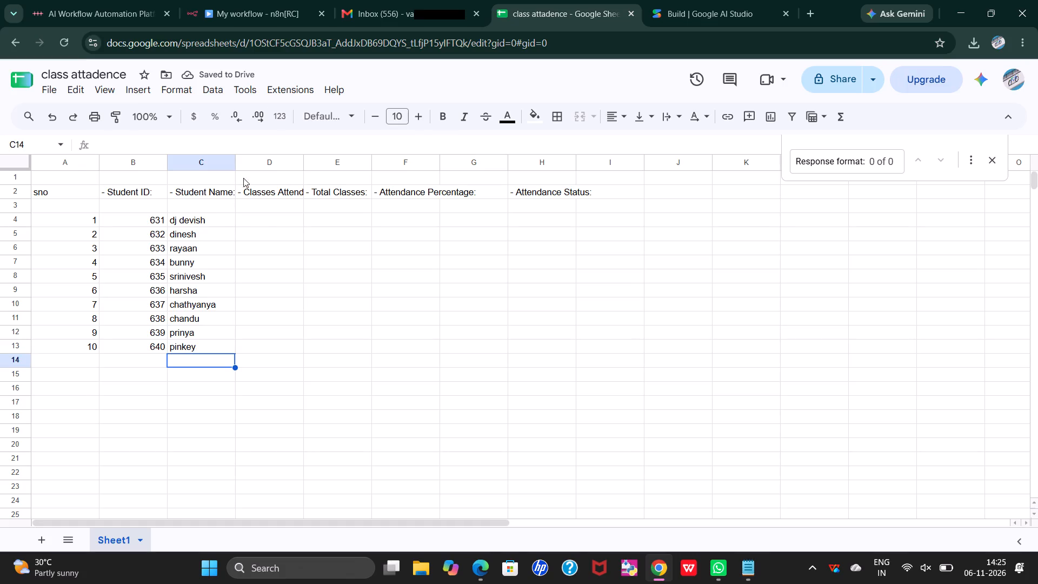
Enter 90 as the classes attended for the first four students in cells D4:D7.
left_click(270, 215)
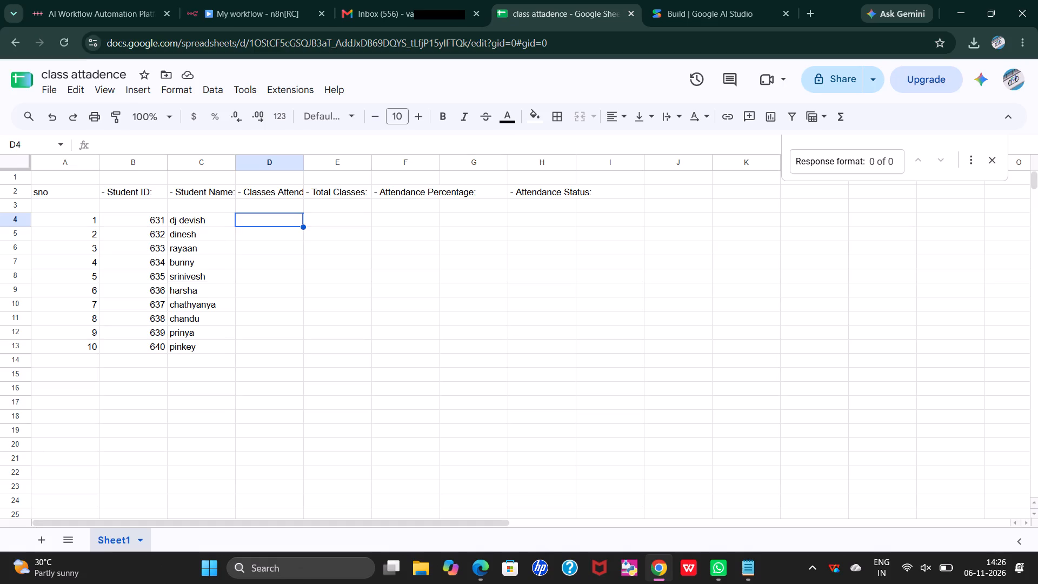
type("90")
key("Return")
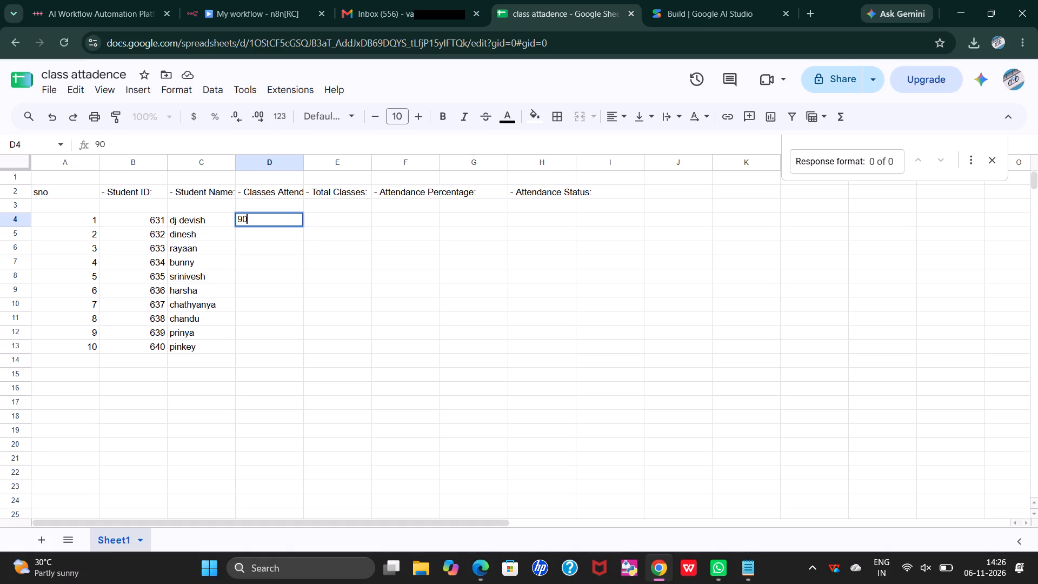
type("90")
key("Return")
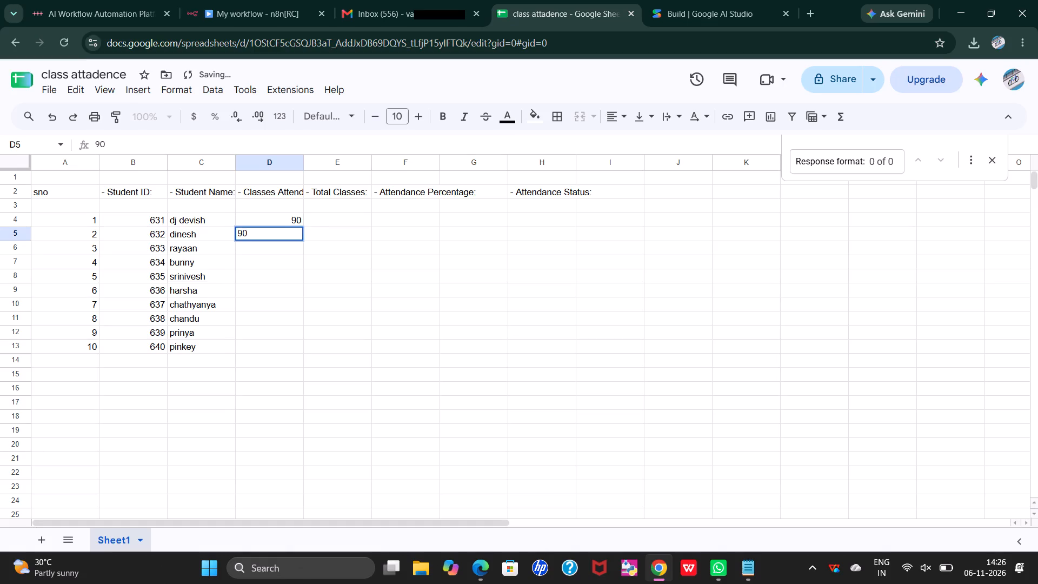
type("90")
key("Return")
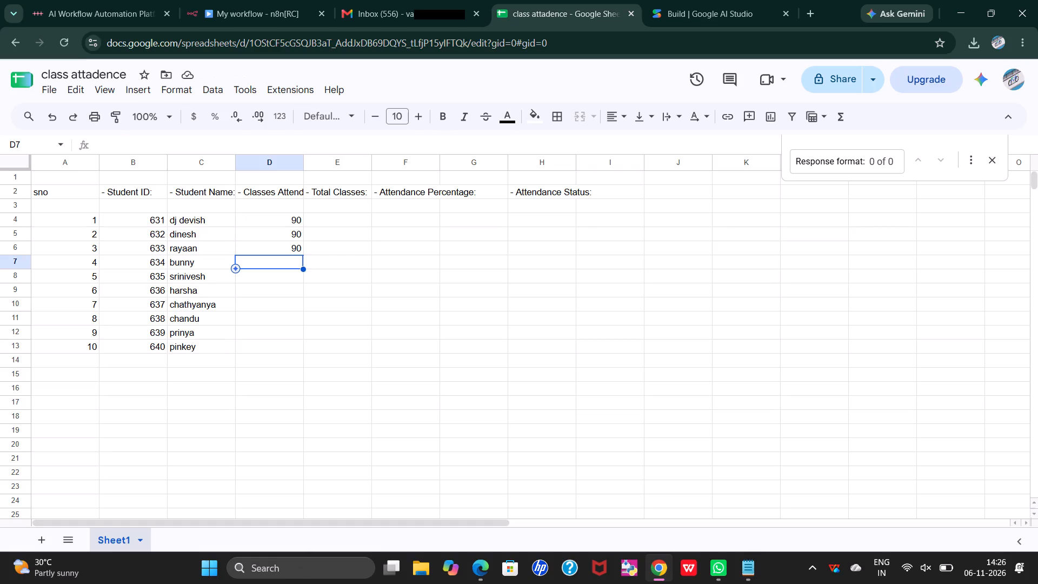
type("90")
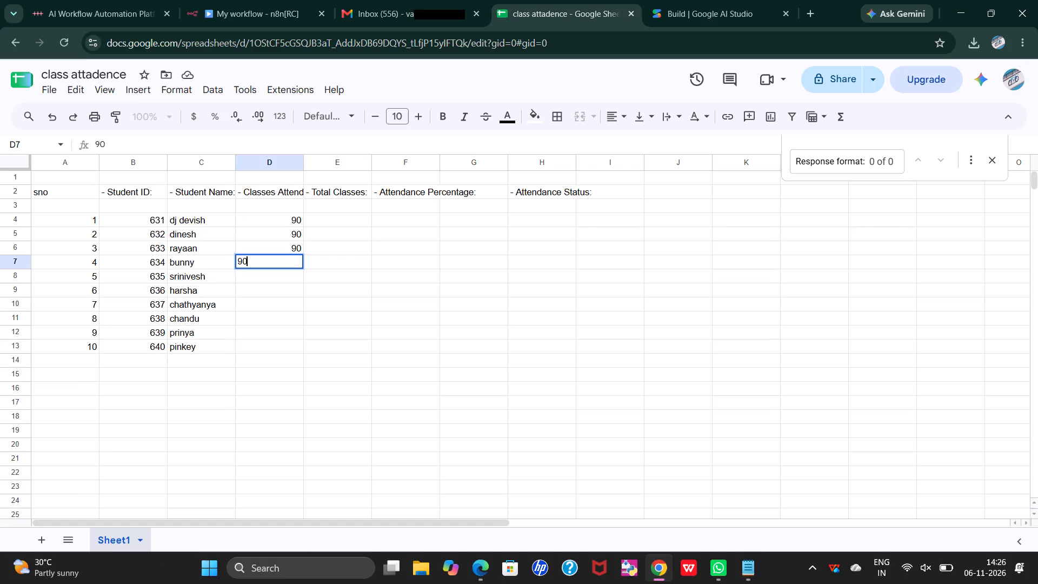
key("Return")
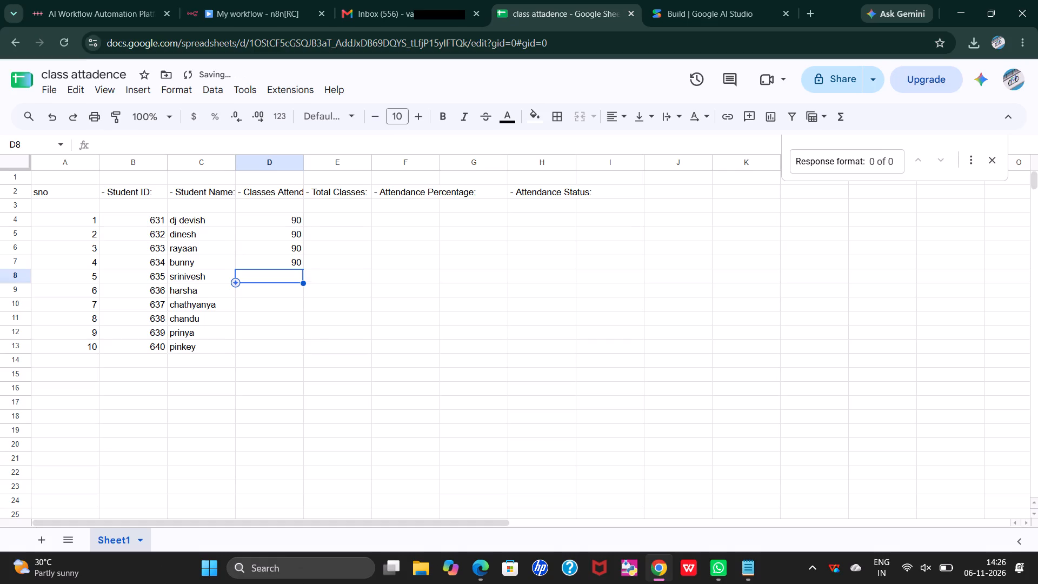
Fill the remaining classes attended in D8:D13 with 80, 77, 45, 77, 34 and 100.
type("80")
key("Return")
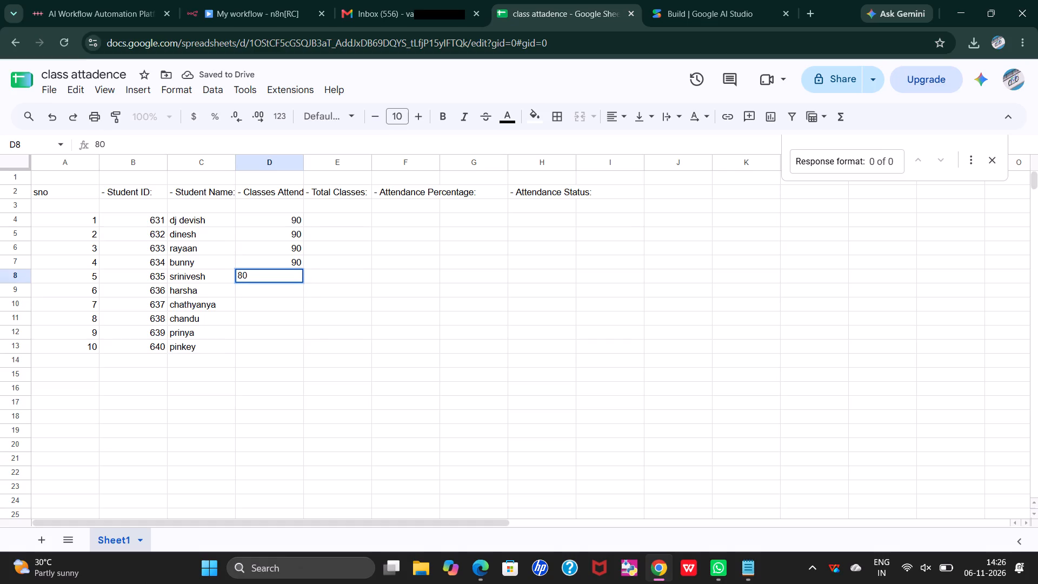
type("77")
key("Return")
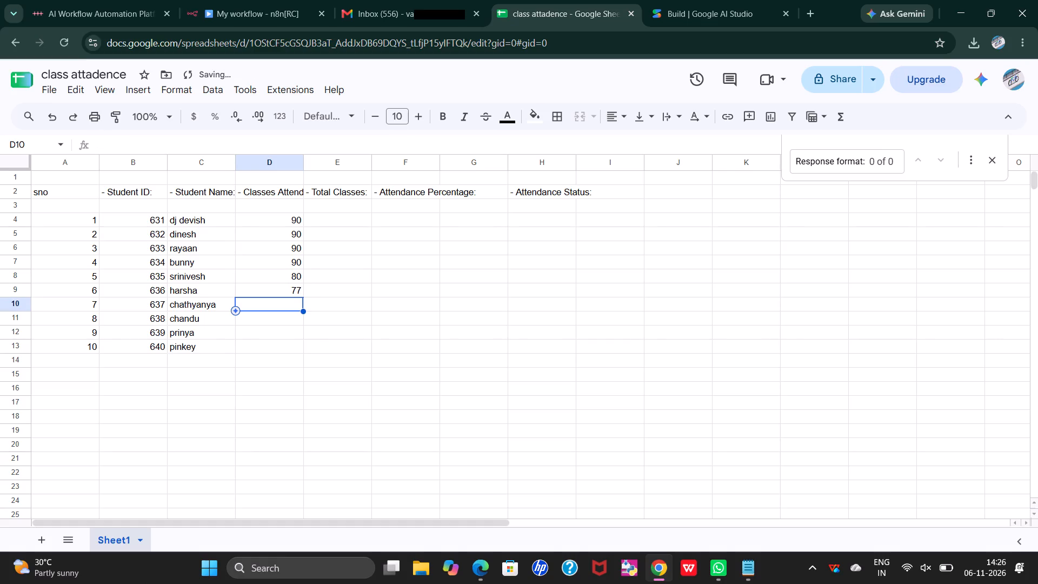
type("45")
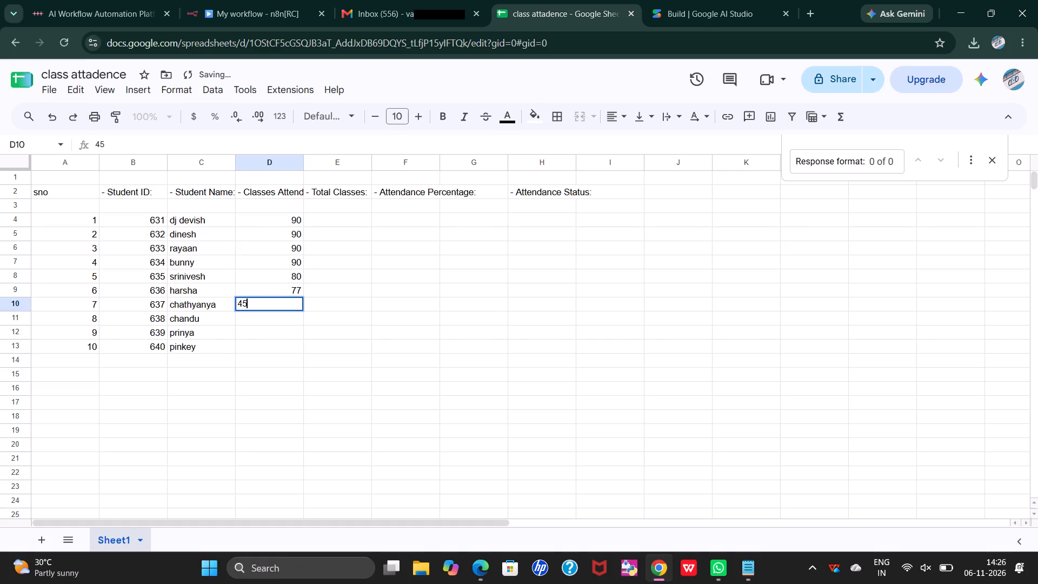
key("Return")
type("77")
key("Return")
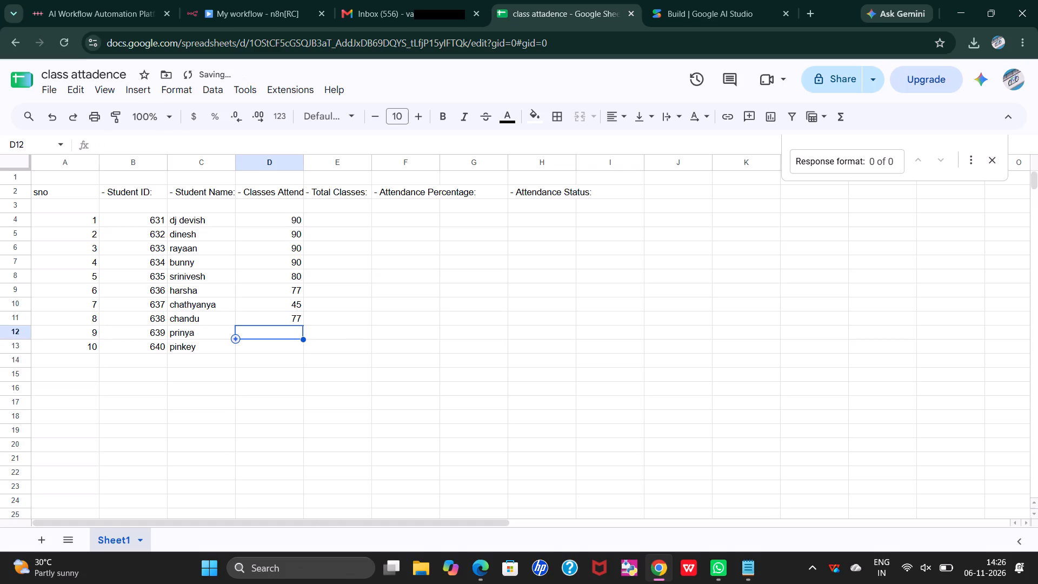
type("34")
key("Return")
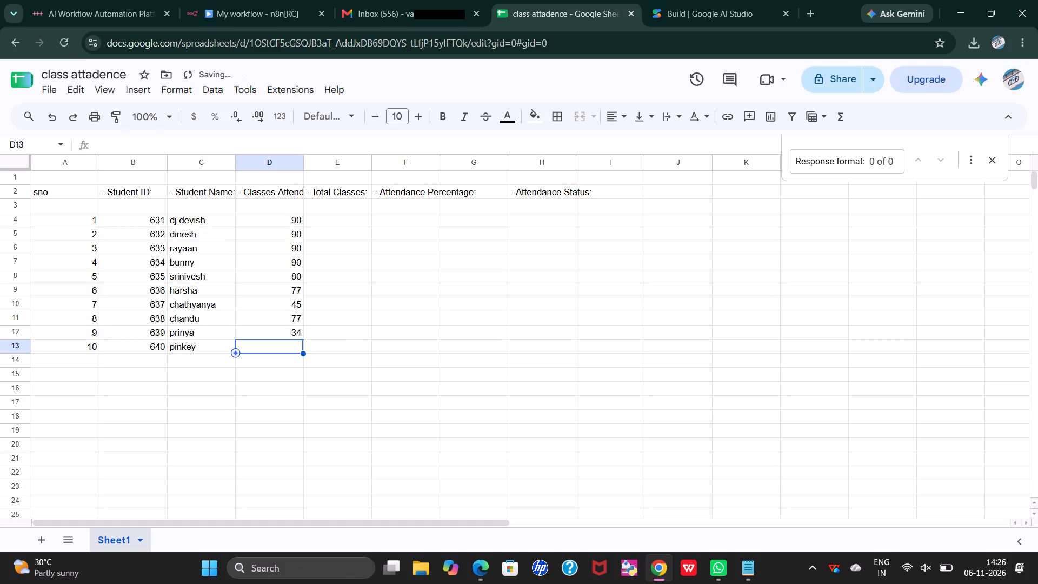
key("1")
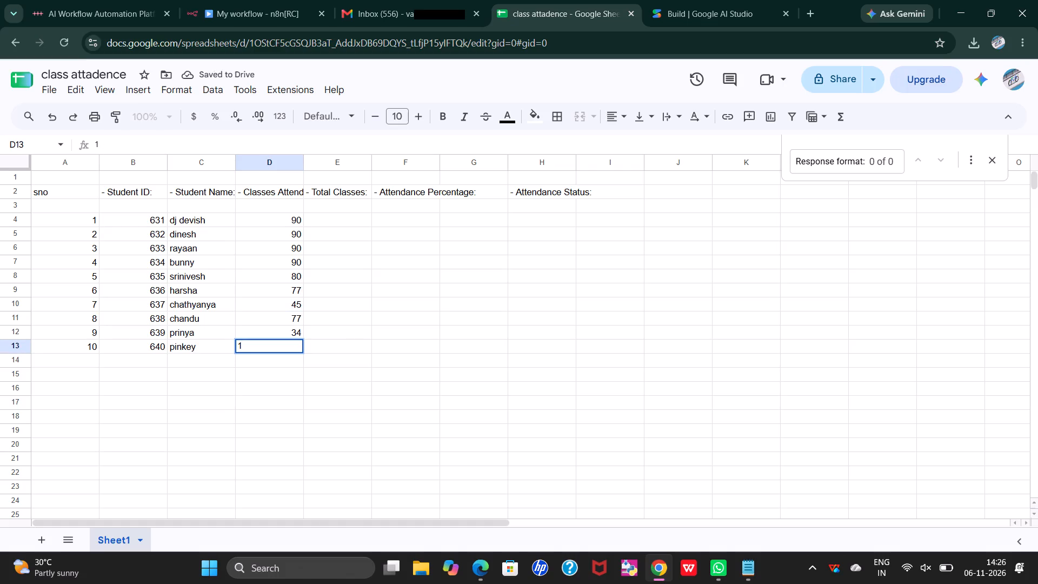
type("00")
key("Return")
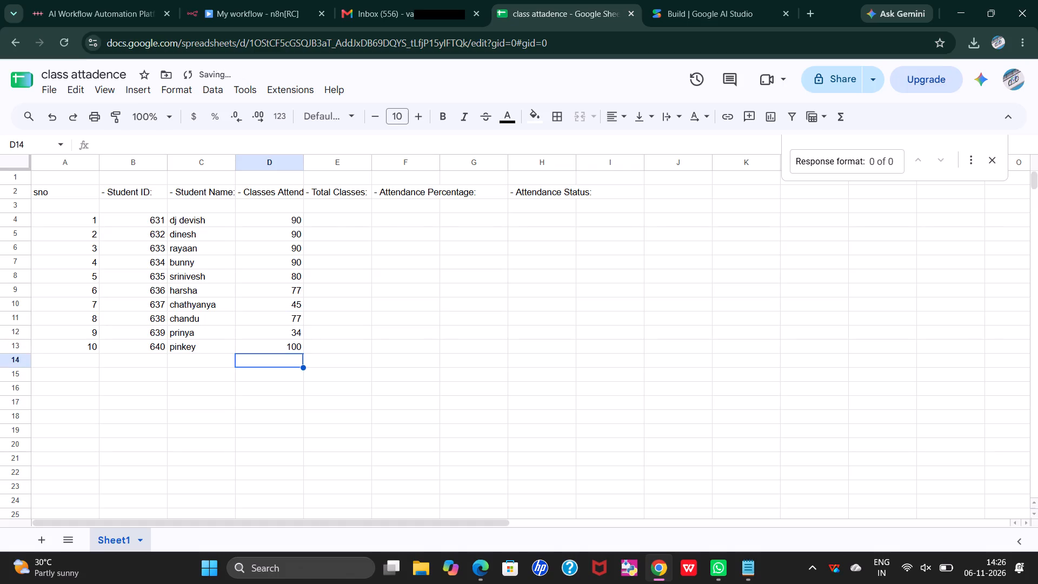
Enter 7 as the Total Classes value for all ten students in cells E4:E13.
left_click(333, 217)
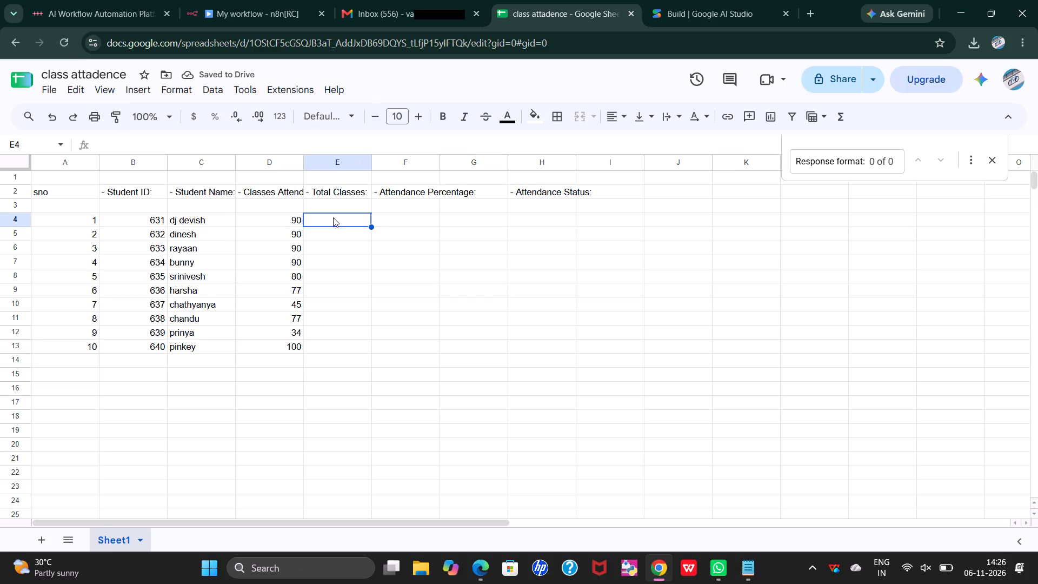
key("7")
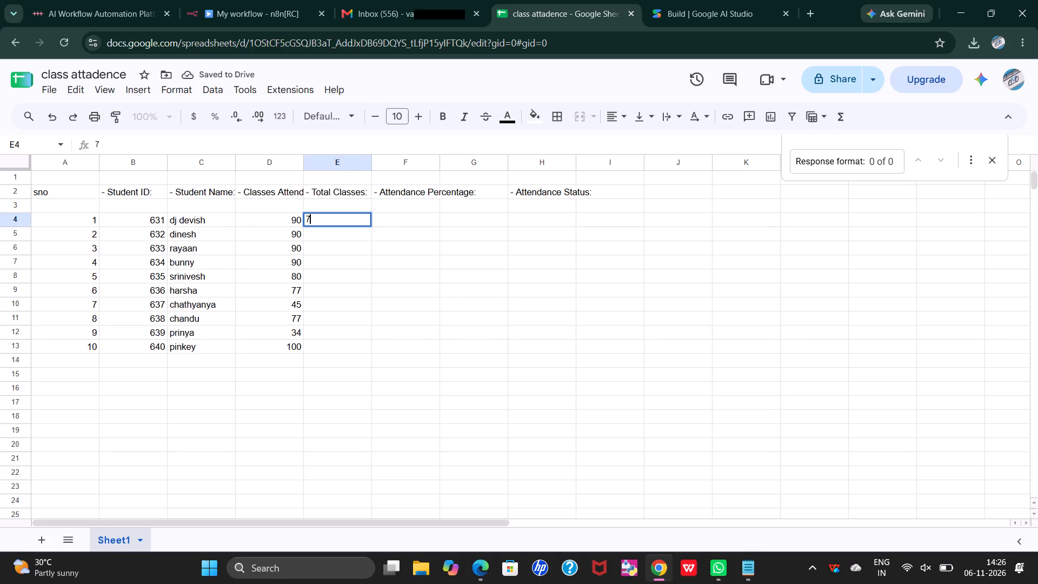
key("Return")
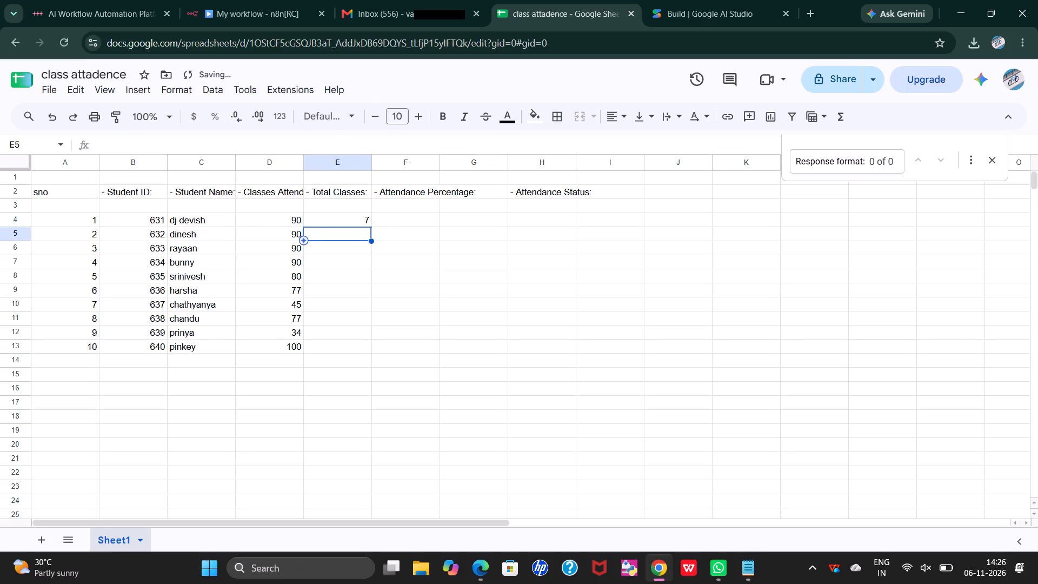
key("7")
key("Return")
key("7")
key("Return")
key("7")
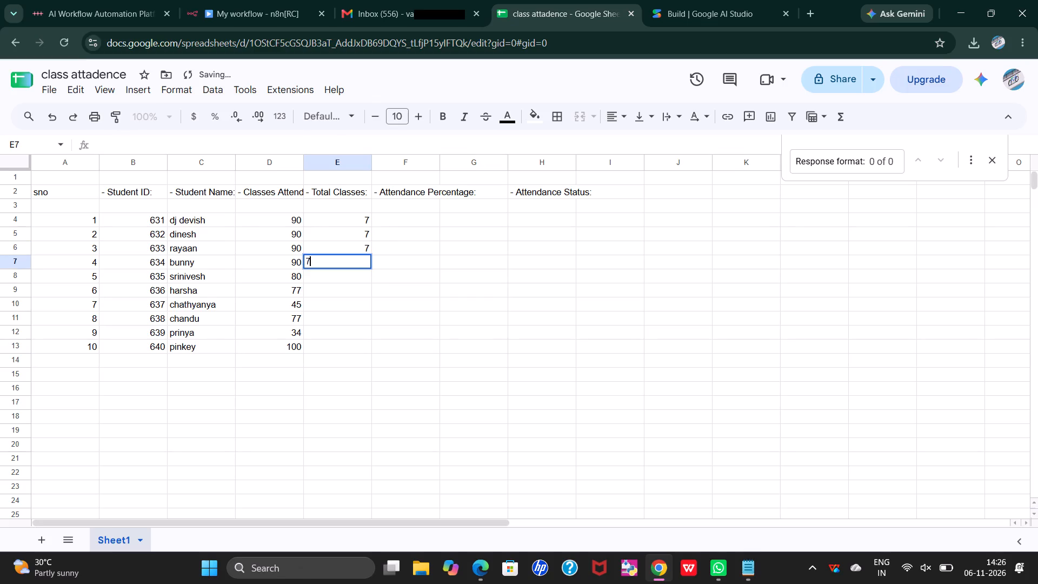
key("Return")
key("7")
key("Return")
key("7")
key("Return")
key("7")
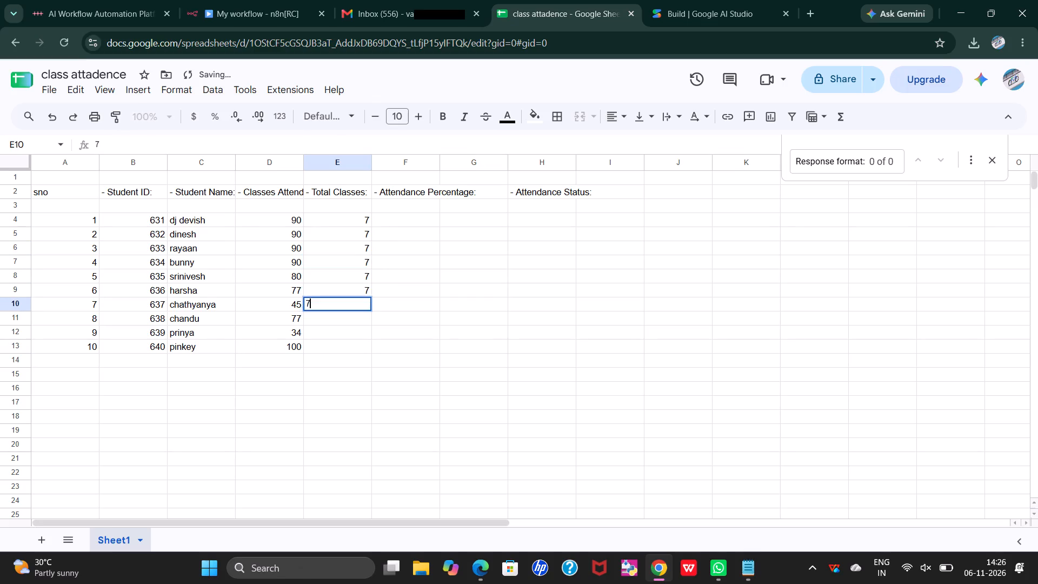
key("Return")
key("7")
key("Return")
key("7")
key("Return")
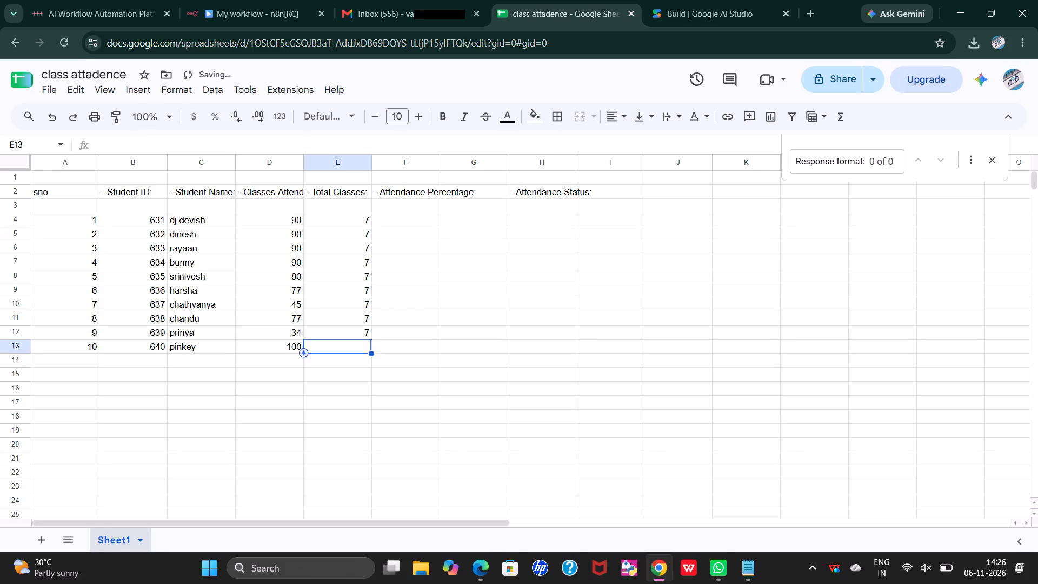
key("7")
key("Return")
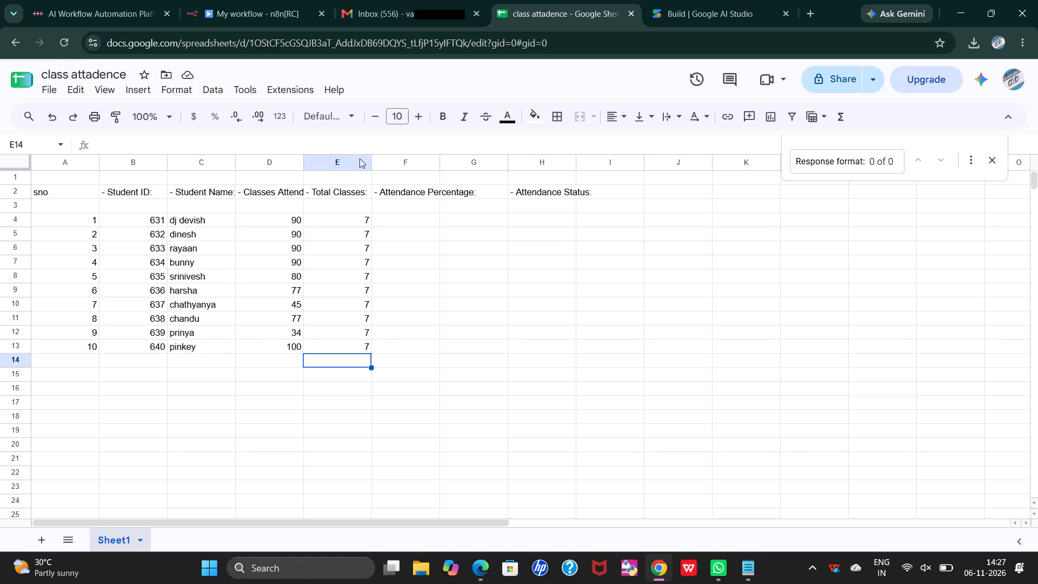
Enter attendance percentages of 90, 100, 90, 67 and 80 for the first five students in cells F4:F8.
left_click(401, 217)
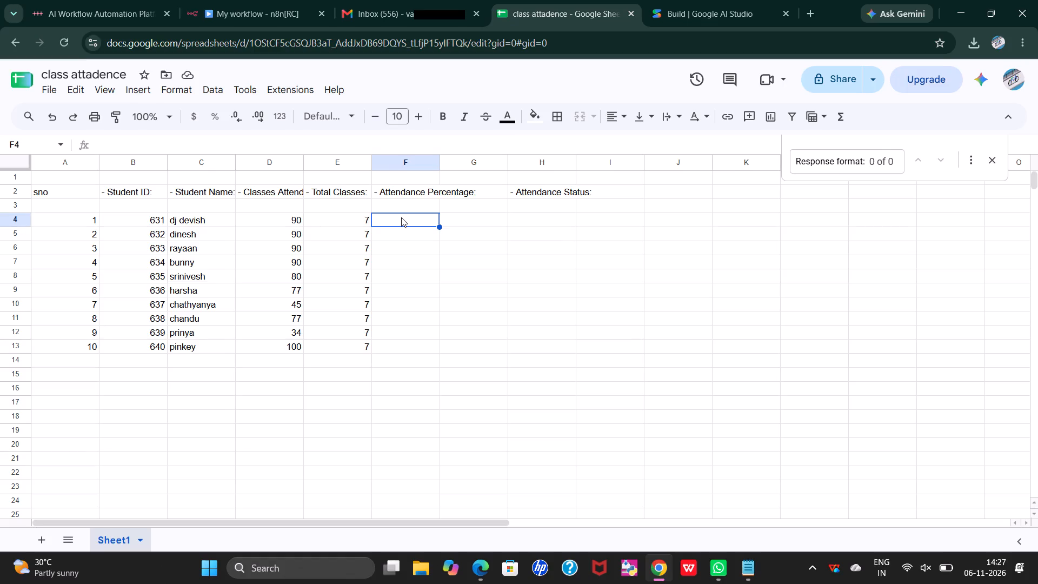
type("90")
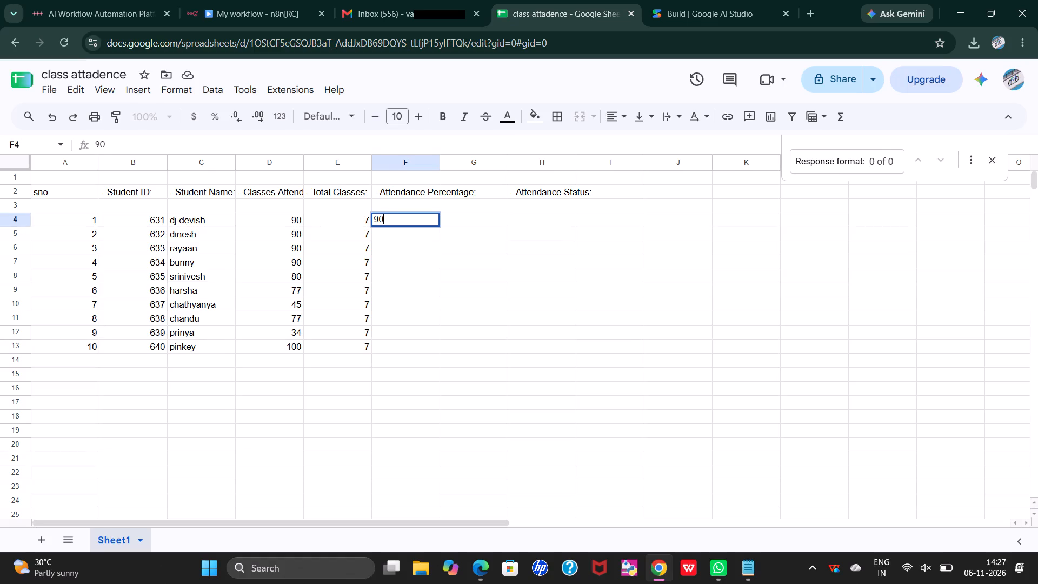
key("Return")
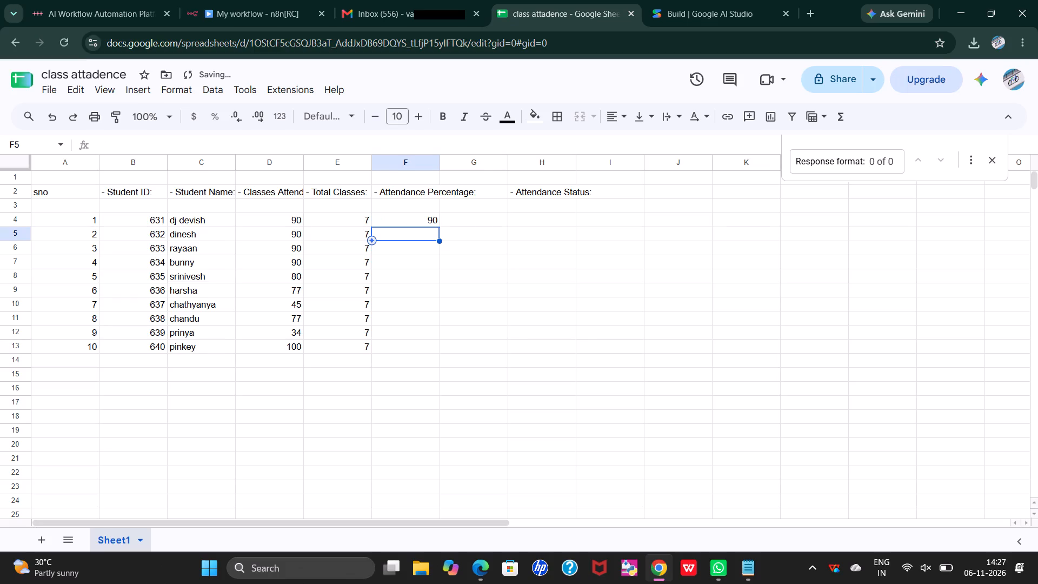
type("100")
key("Return")
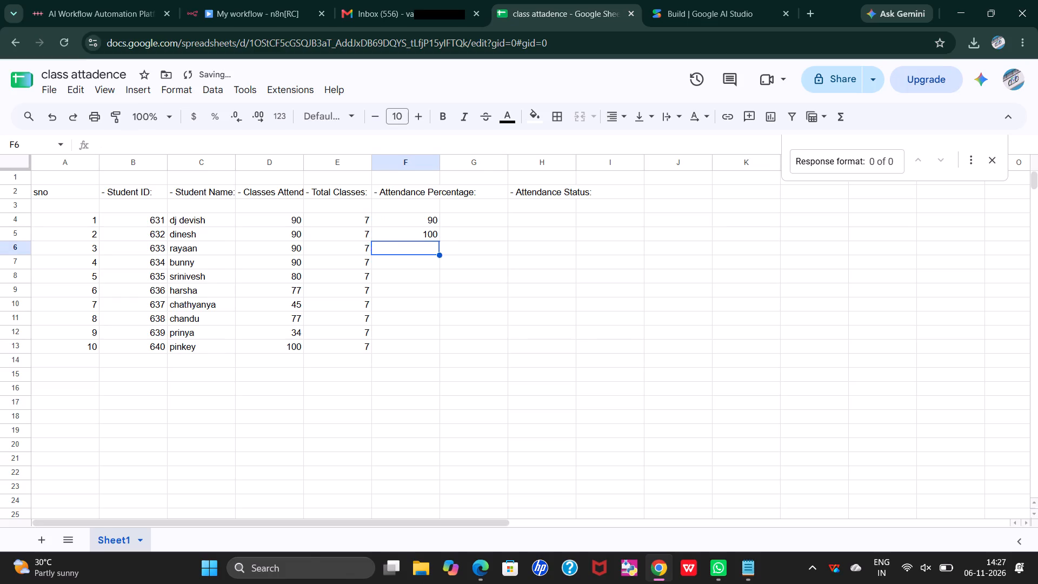
type("90")
key("Return")
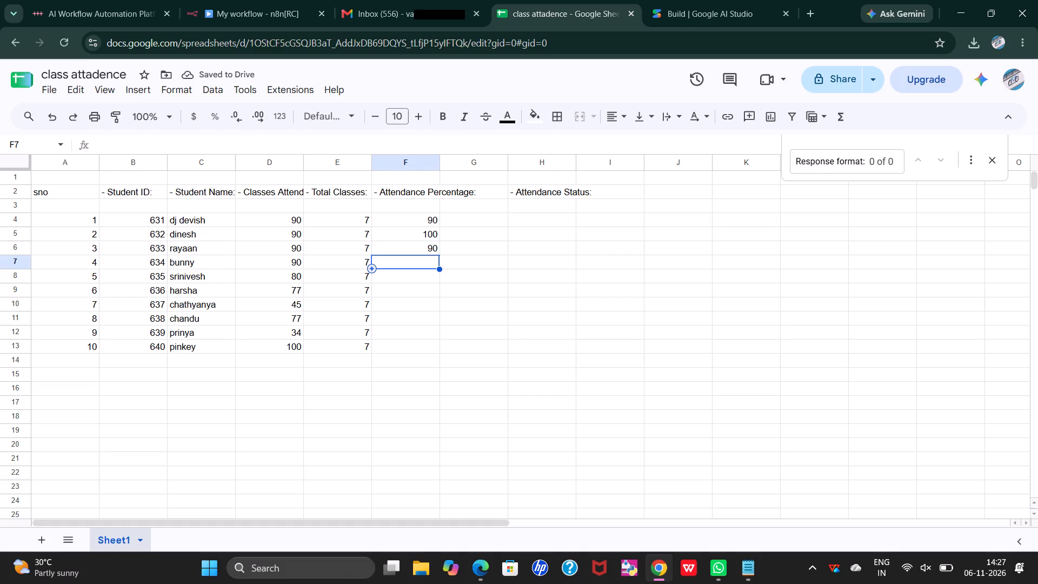
type("67")
key("Return")
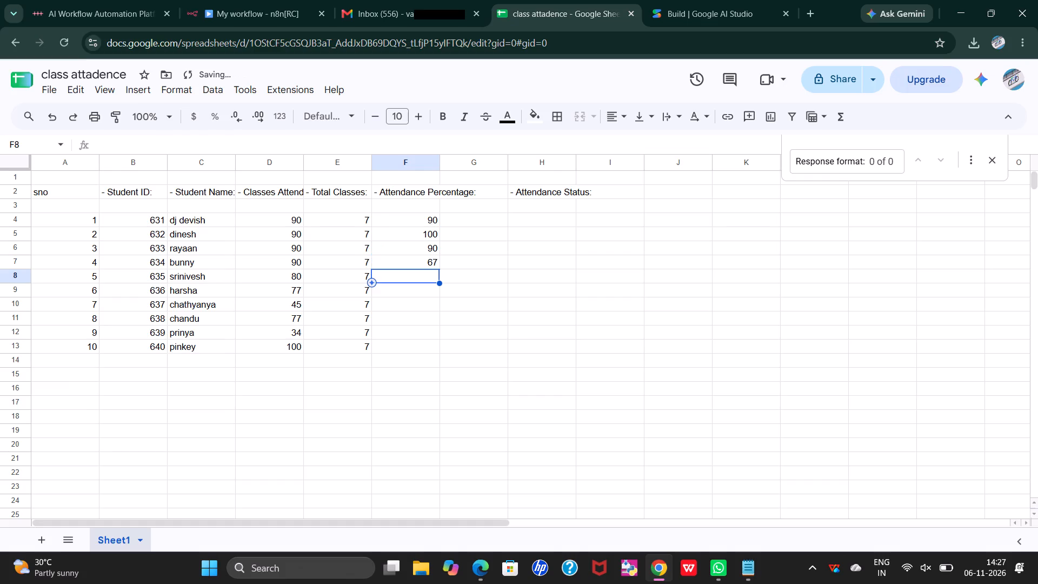
type("80")
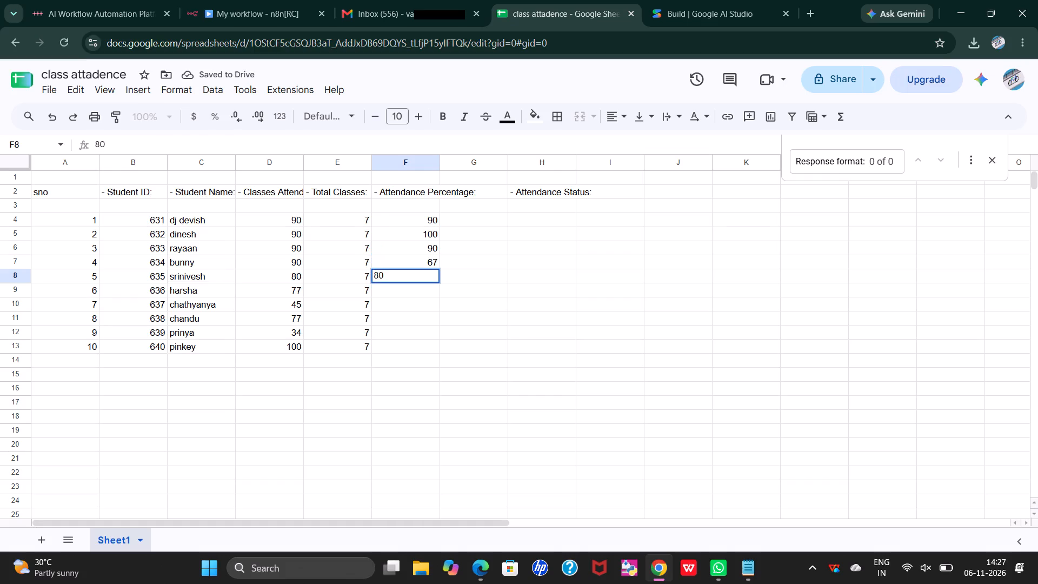
key("Return")
Fill the remaining attendance percentages in F9:F13 with 77, 67, 89, 20 and 100.
type("77")
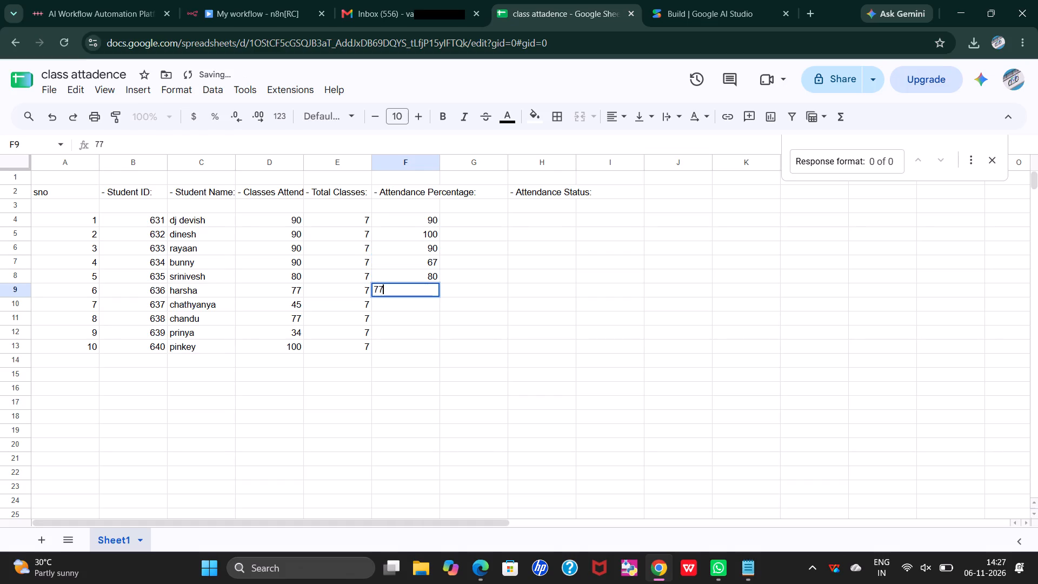
key("Return")
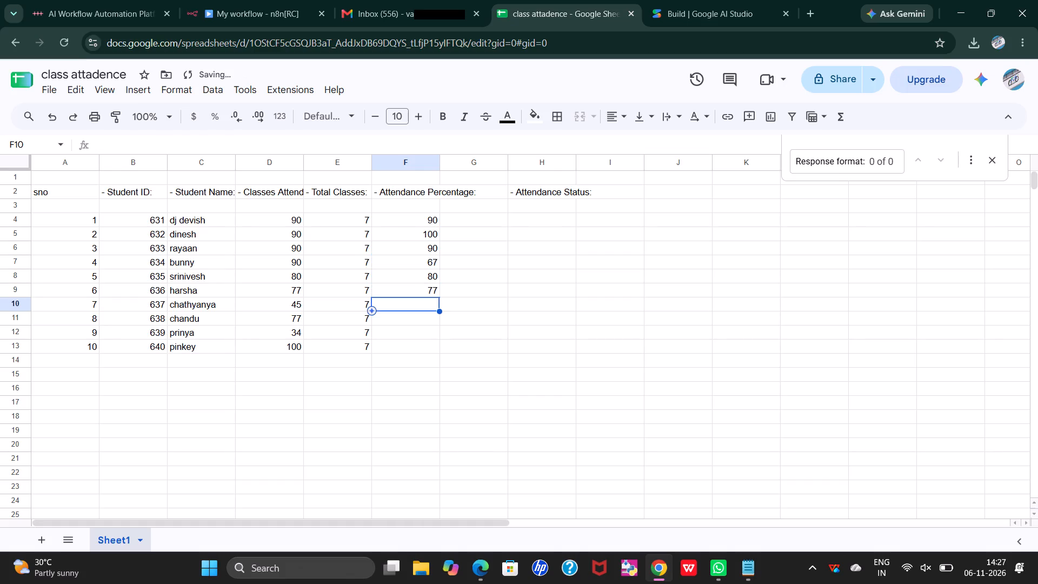
type("67")
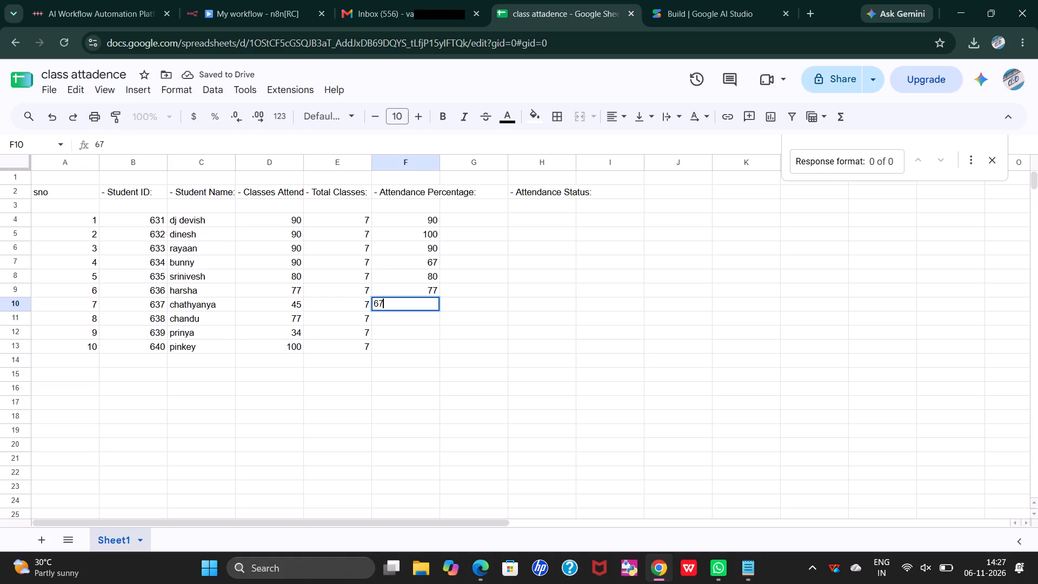
key("Return")
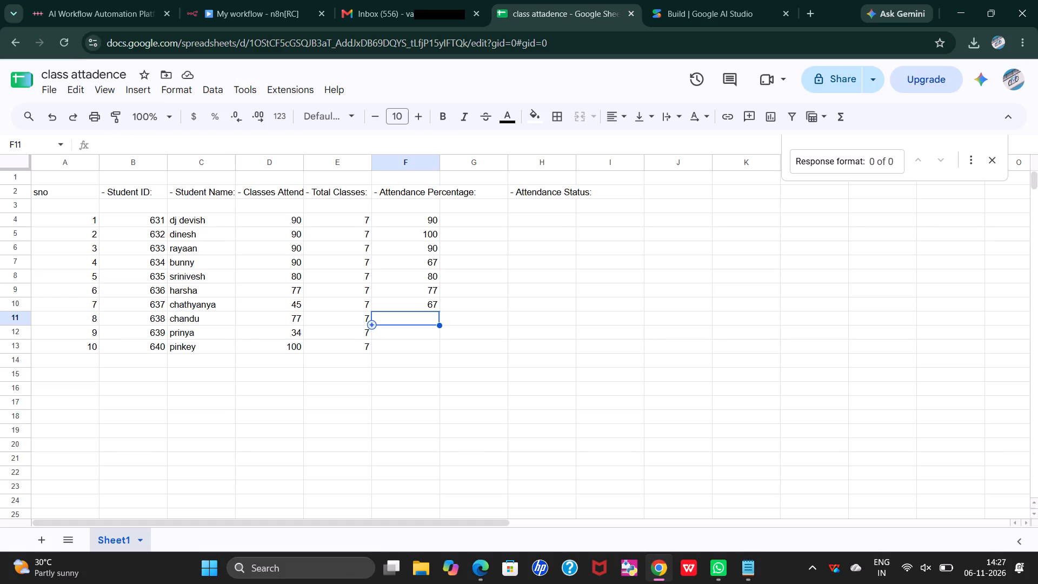
type("89")
key("Return")
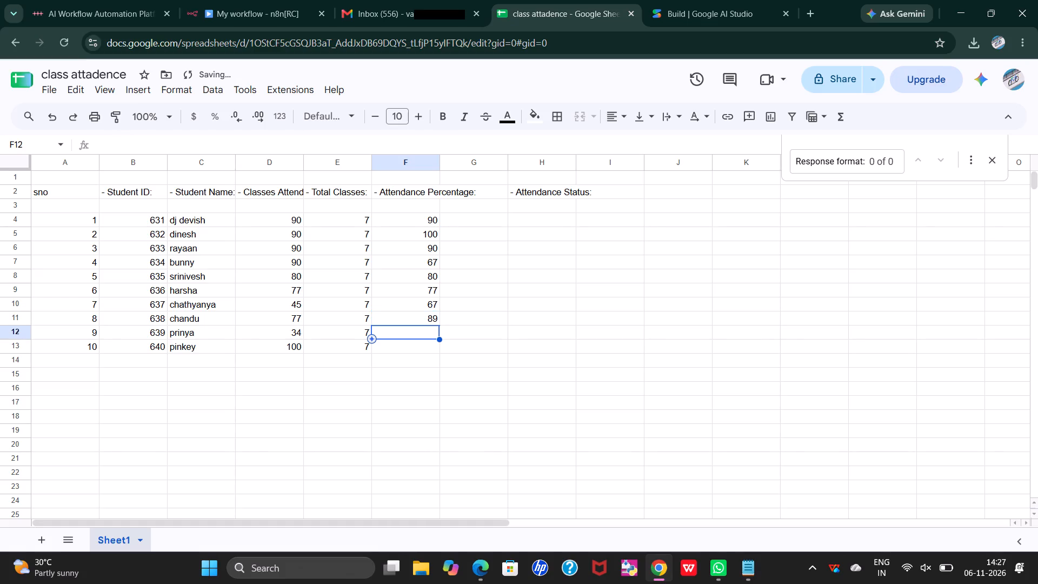
type("20")
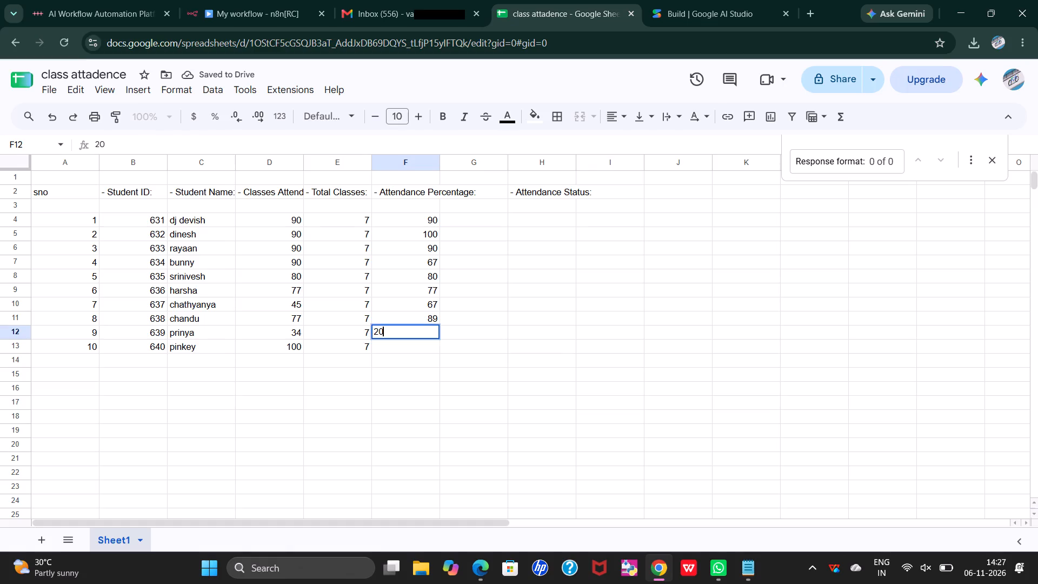
key("Return")
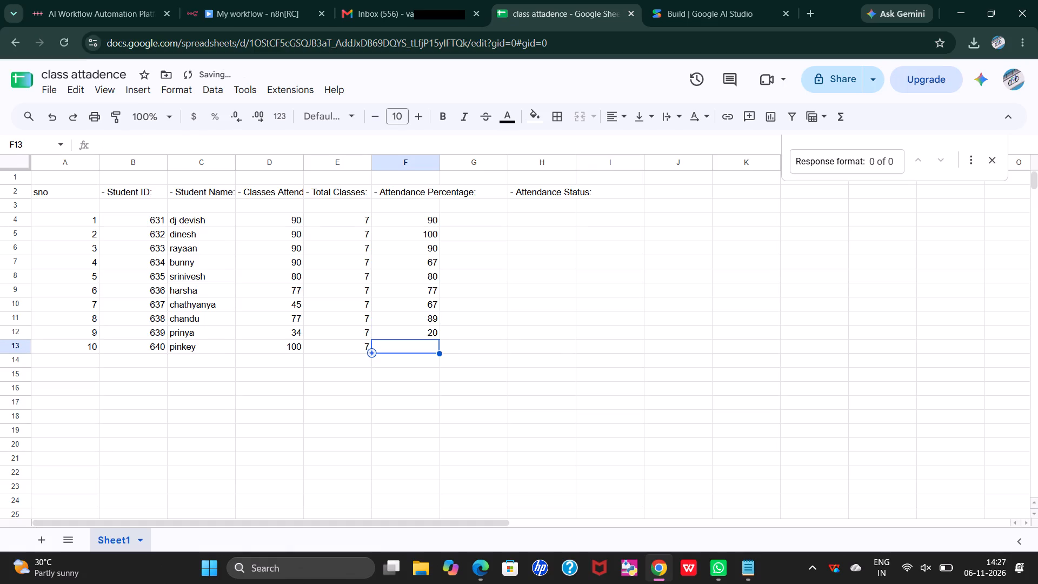
type("100")
key("Return")
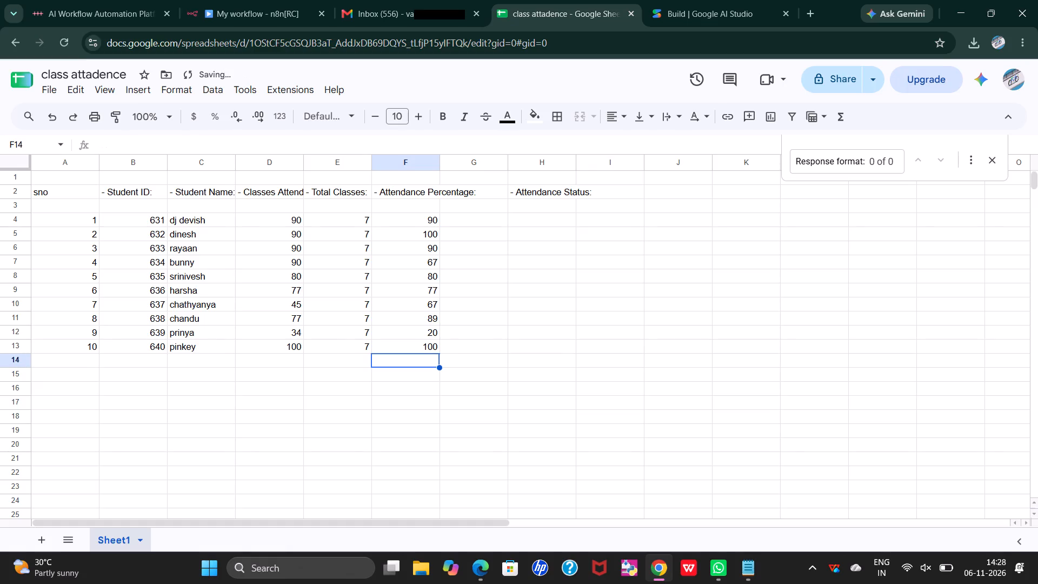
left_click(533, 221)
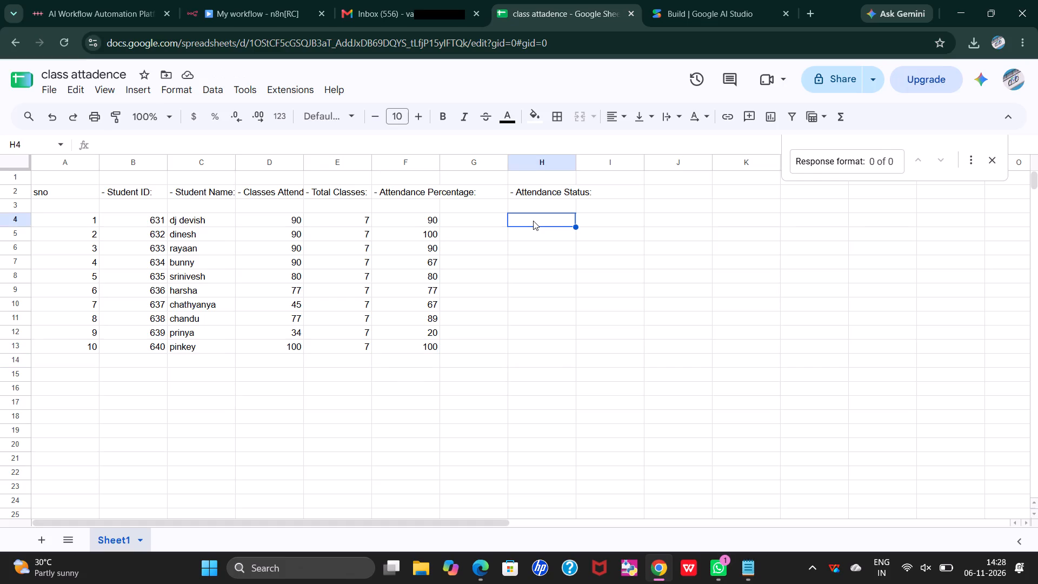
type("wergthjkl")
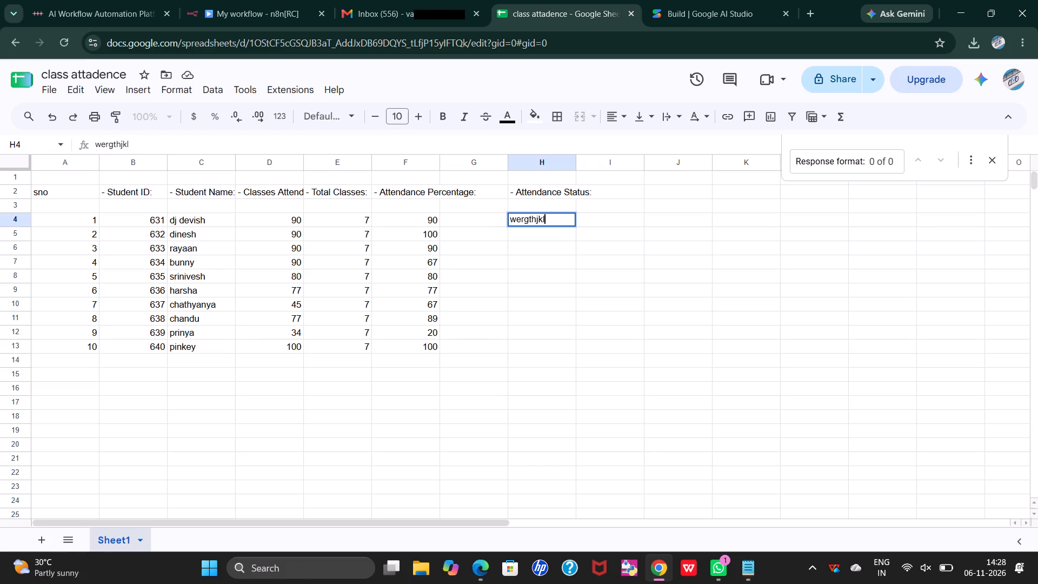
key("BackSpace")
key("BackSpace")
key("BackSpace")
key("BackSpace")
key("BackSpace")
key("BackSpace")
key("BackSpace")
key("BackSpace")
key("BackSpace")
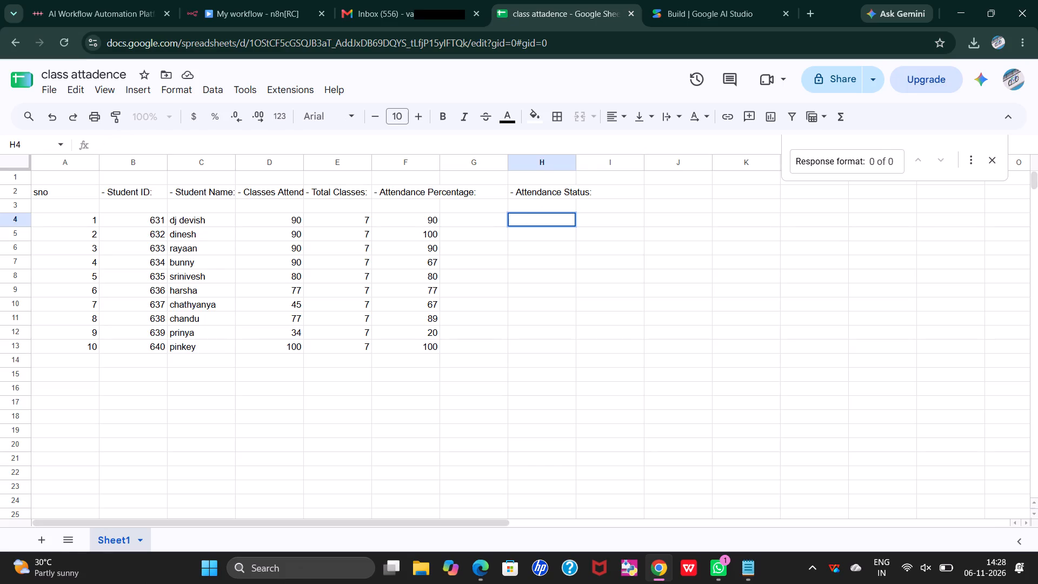
Enter pp as the Attendance Status for the first student in cell H4.
type("pp")
key("Return")
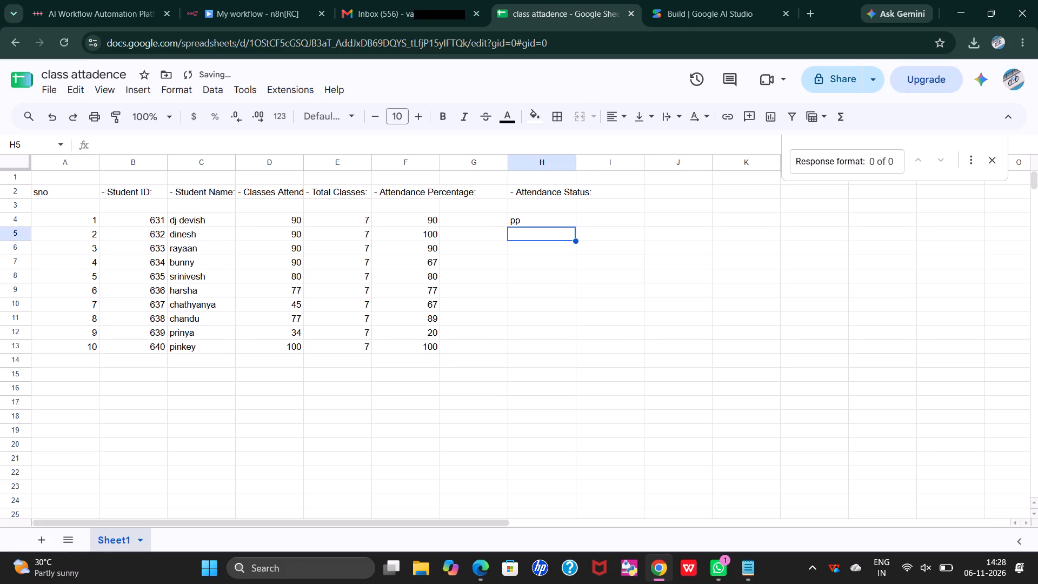